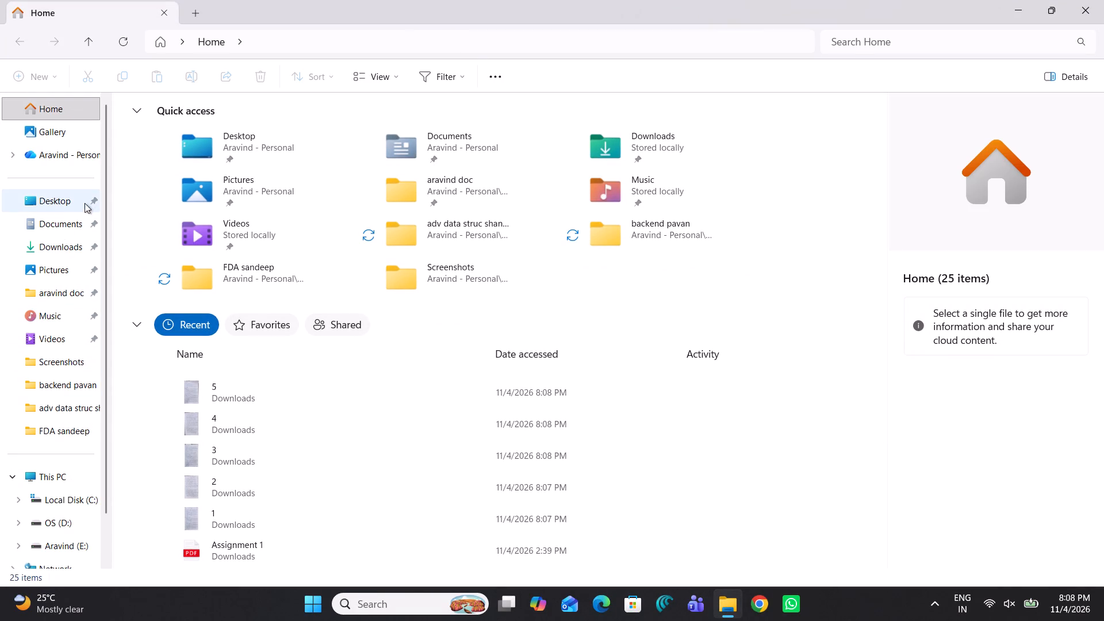
{"action": "left_click", "coordinate": [34, 230]}
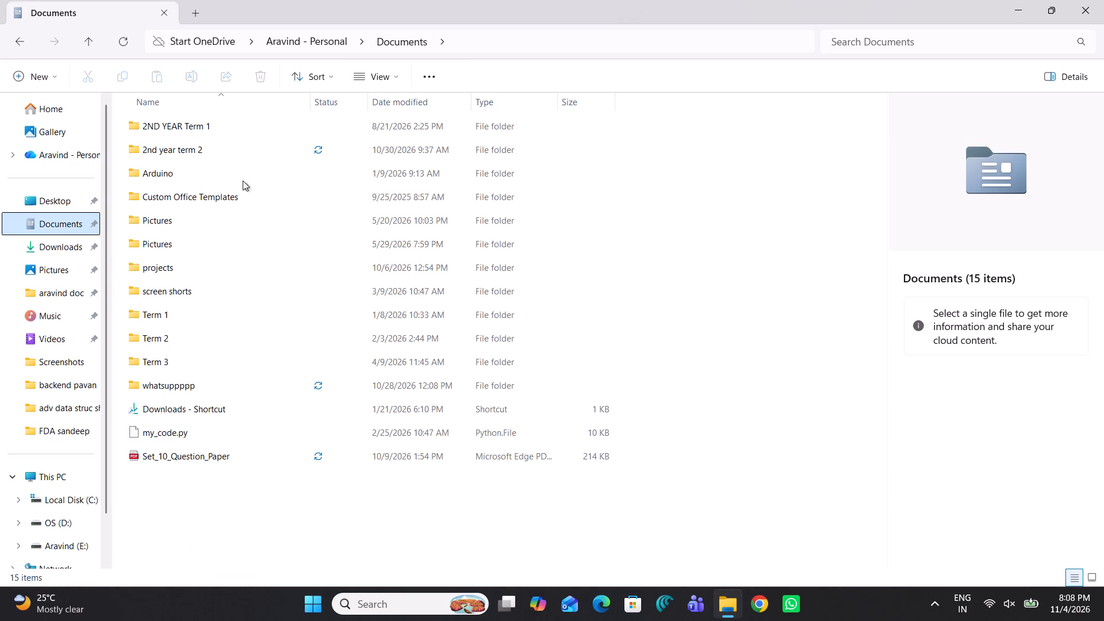
{"action": "double_click", "coordinate": [237, 135]}
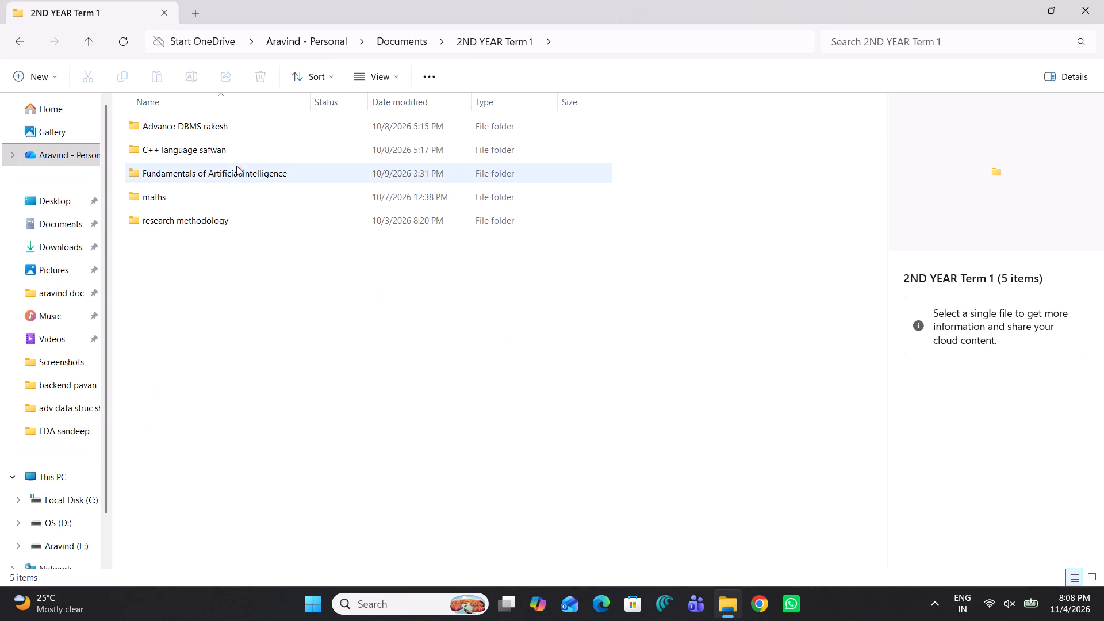
{"action": "double_click", "coordinate": [213, 219]}
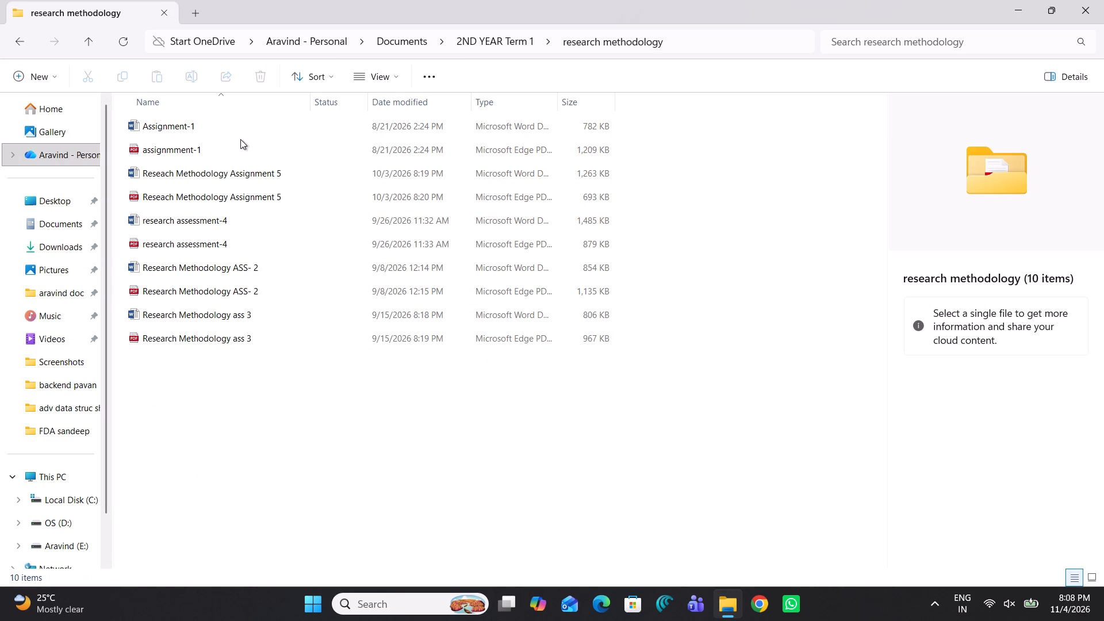
{"action": "double_click", "coordinate": [240, 131]}
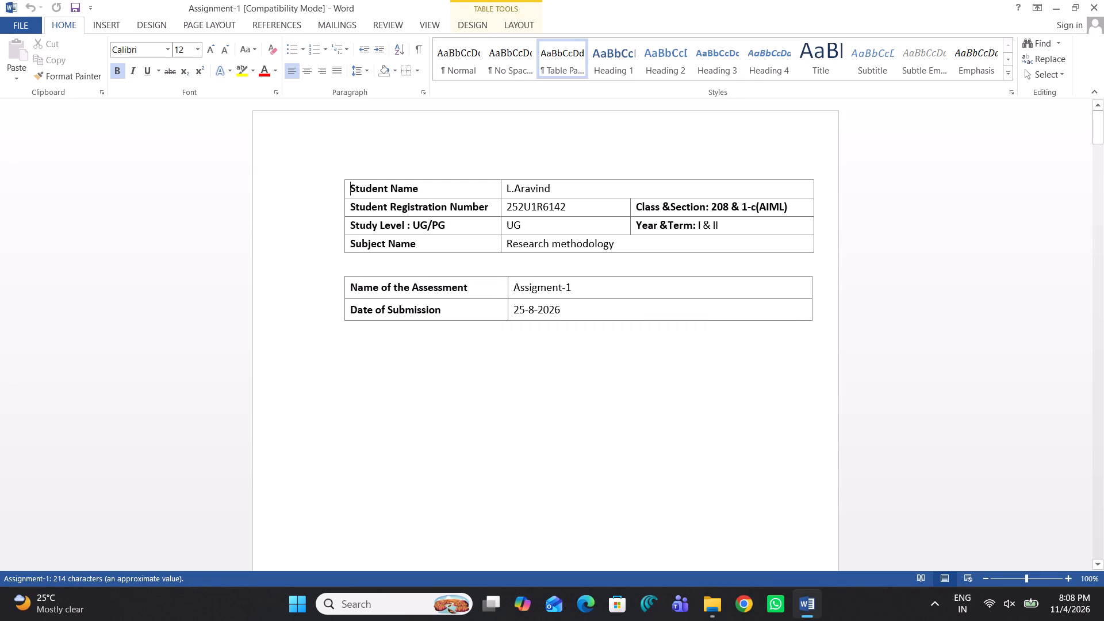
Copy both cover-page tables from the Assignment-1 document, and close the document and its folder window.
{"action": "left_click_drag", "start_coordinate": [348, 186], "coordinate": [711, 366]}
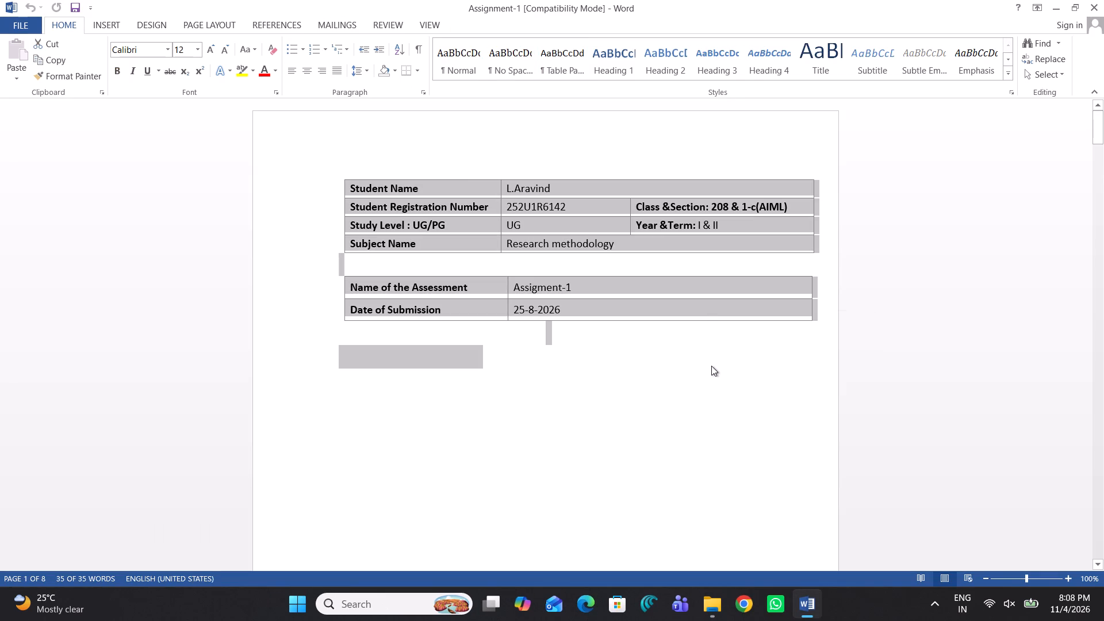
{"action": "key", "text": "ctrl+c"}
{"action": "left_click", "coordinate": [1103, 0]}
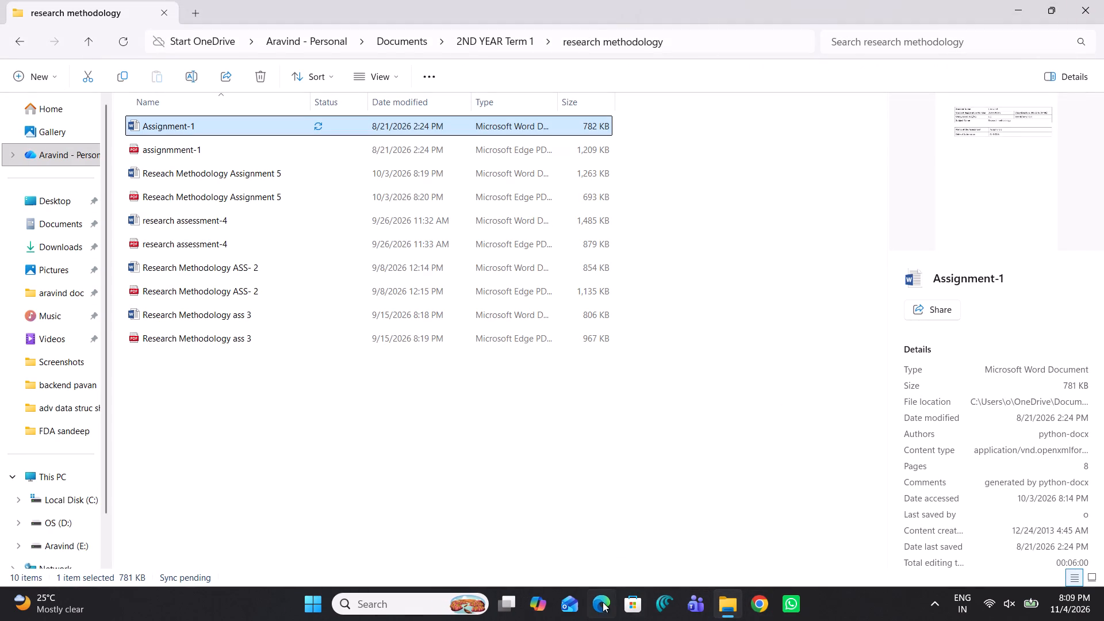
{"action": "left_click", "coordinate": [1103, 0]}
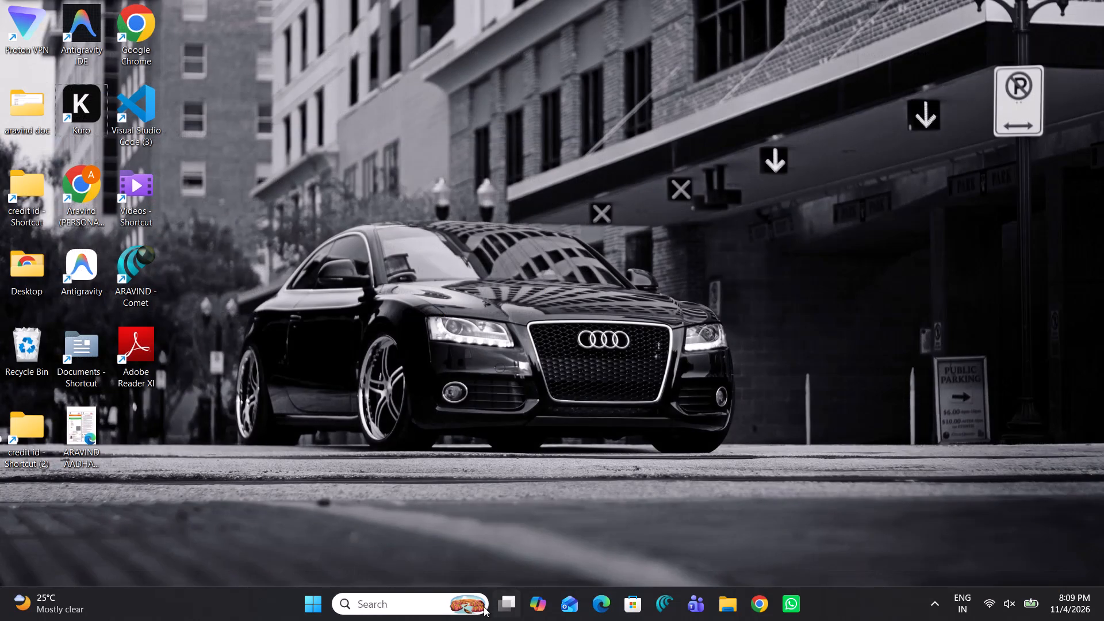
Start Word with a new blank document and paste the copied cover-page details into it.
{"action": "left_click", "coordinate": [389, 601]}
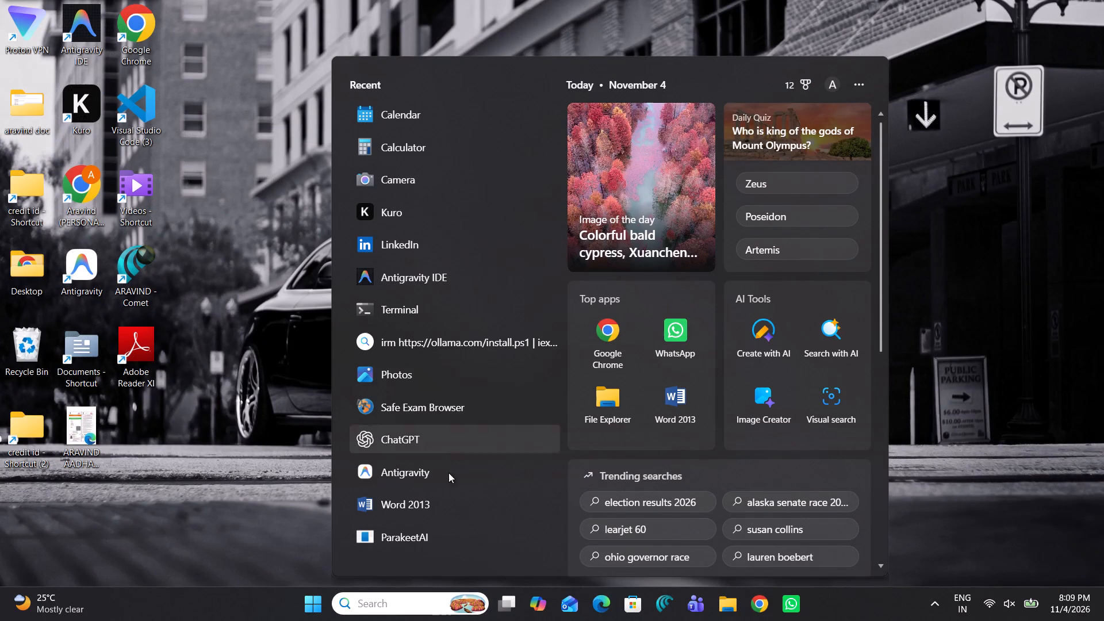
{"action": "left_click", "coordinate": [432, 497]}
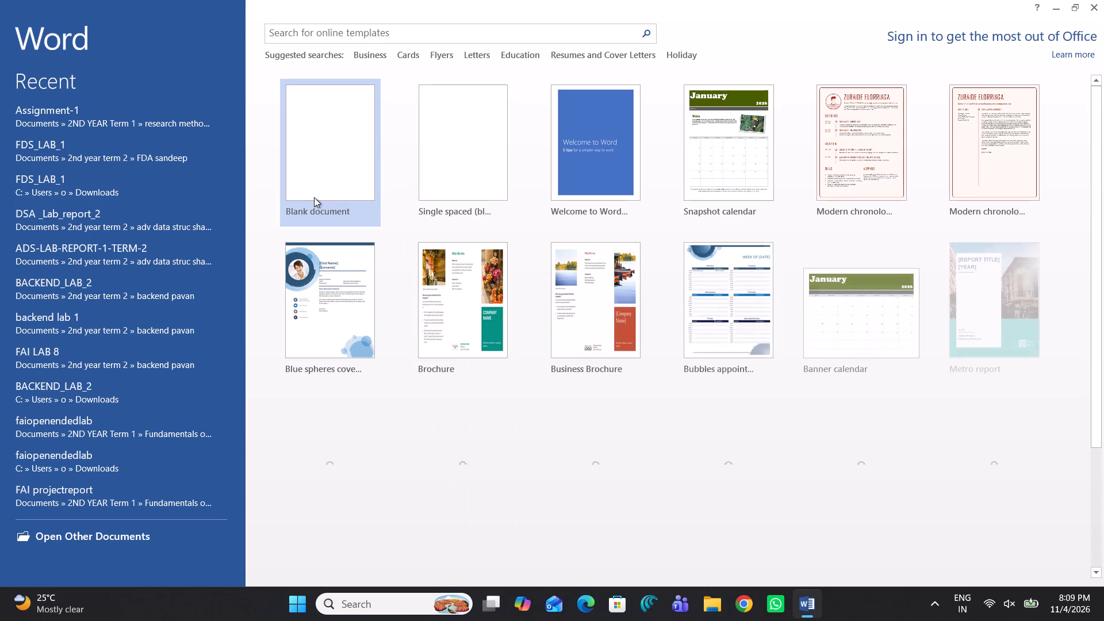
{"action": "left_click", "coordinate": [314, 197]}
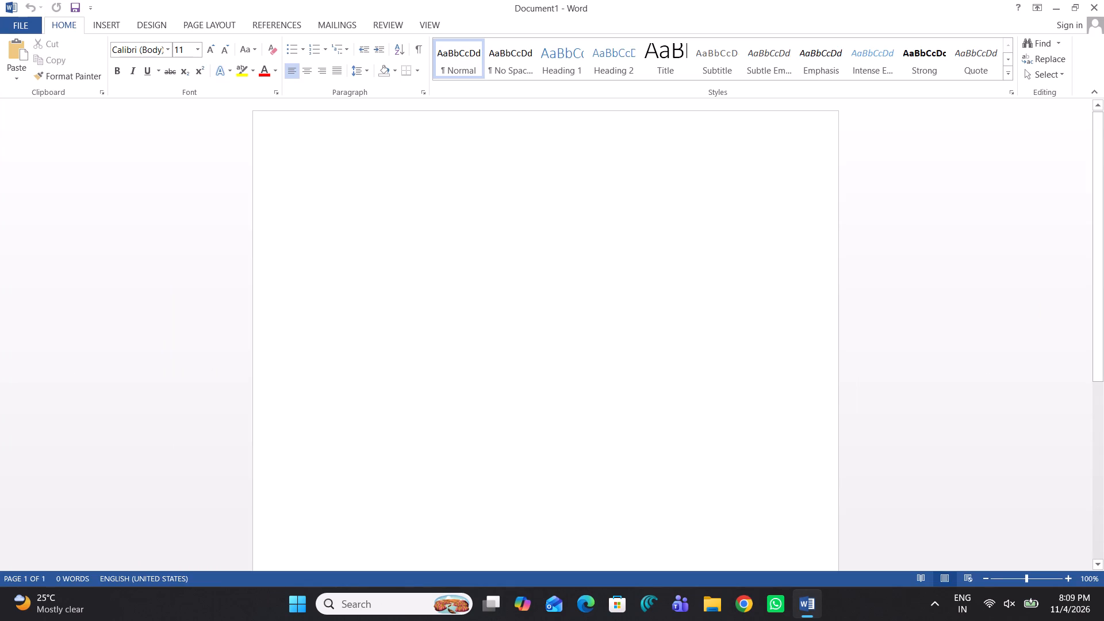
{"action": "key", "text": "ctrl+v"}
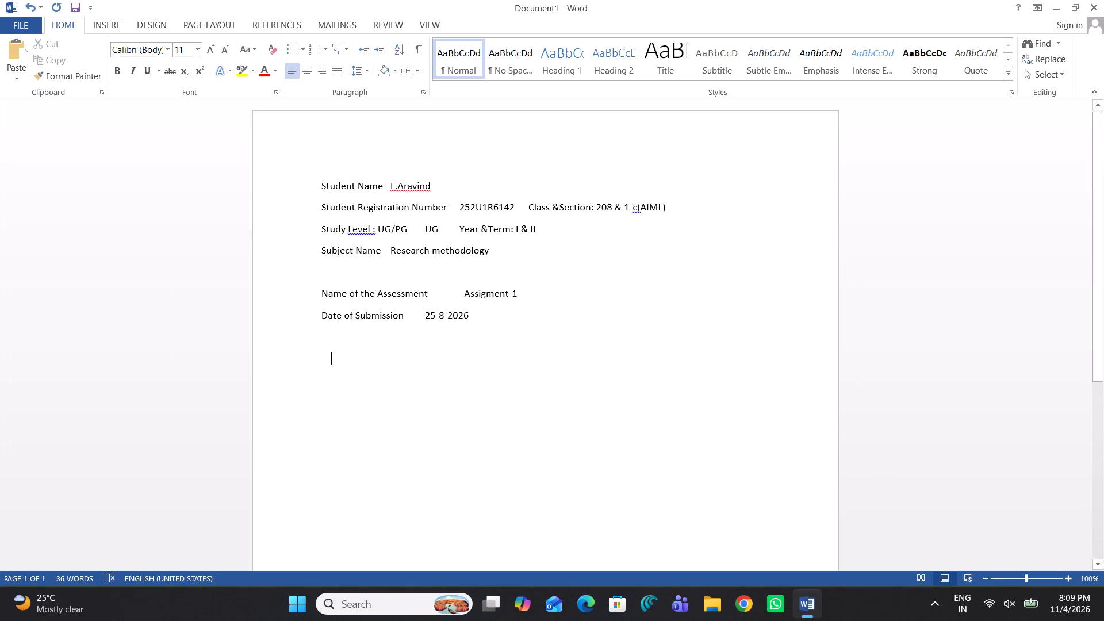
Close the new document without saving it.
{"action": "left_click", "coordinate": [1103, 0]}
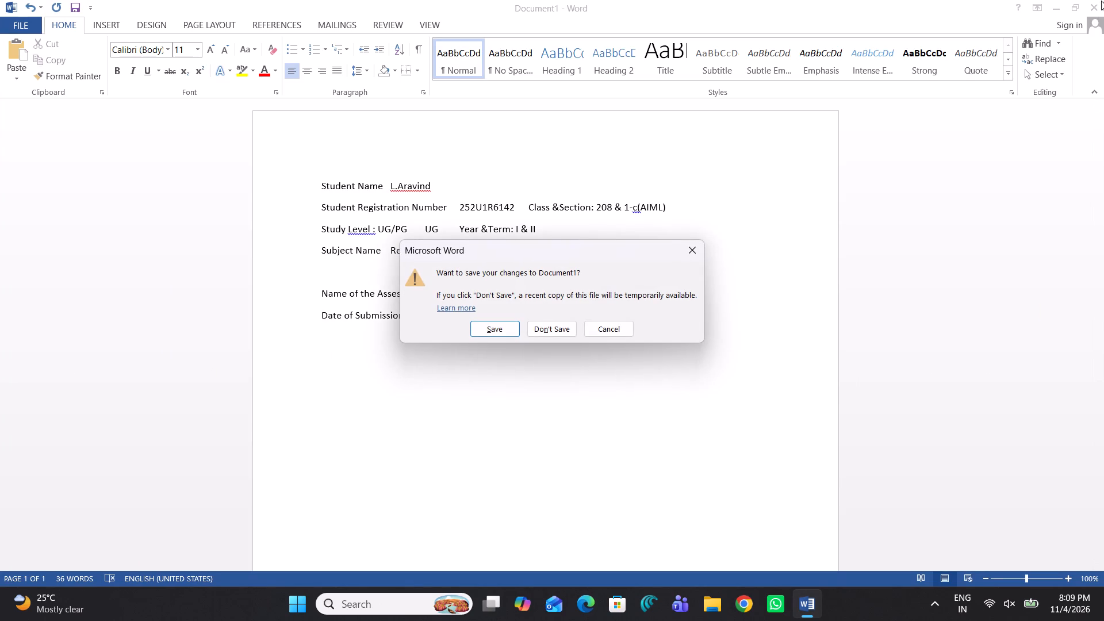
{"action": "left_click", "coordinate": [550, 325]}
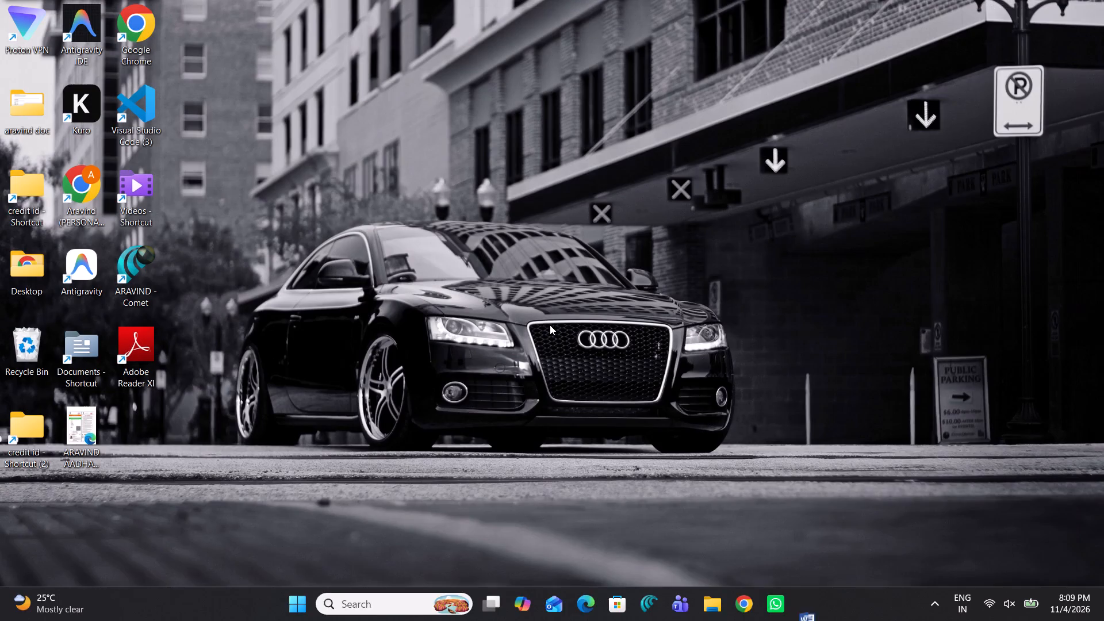
Open the Word document Research Methodology ASS- 2 from the research methodology folder in Documents, 2ND YEAR Term 1.
{"action": "left_click", "coordinate": [714, 618]}
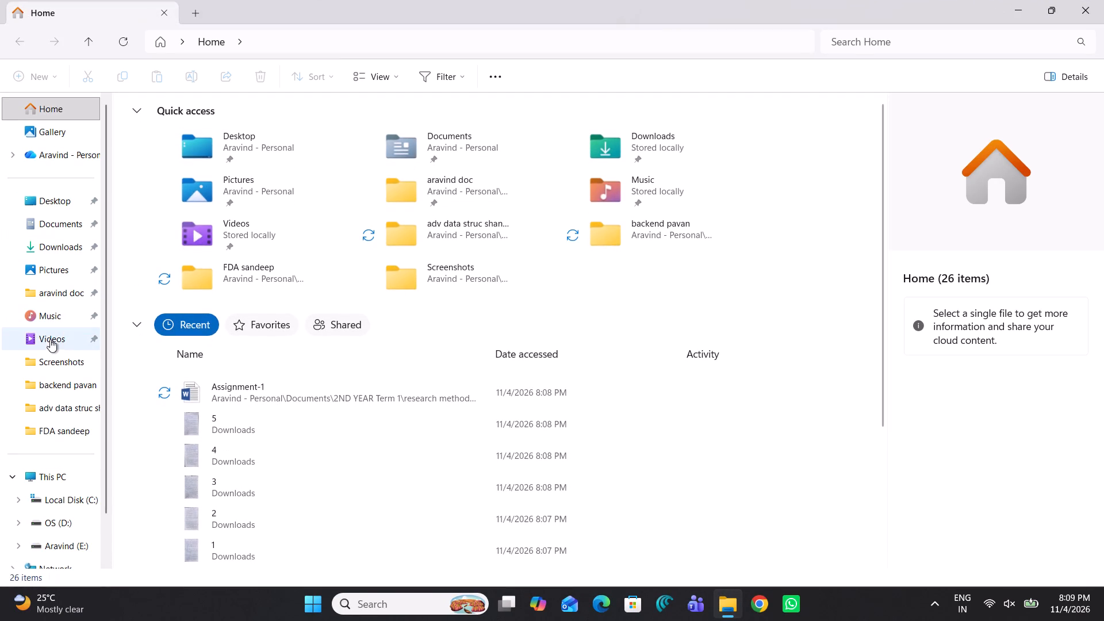
{"action": "left_click", "coordinate": [62, 220]}
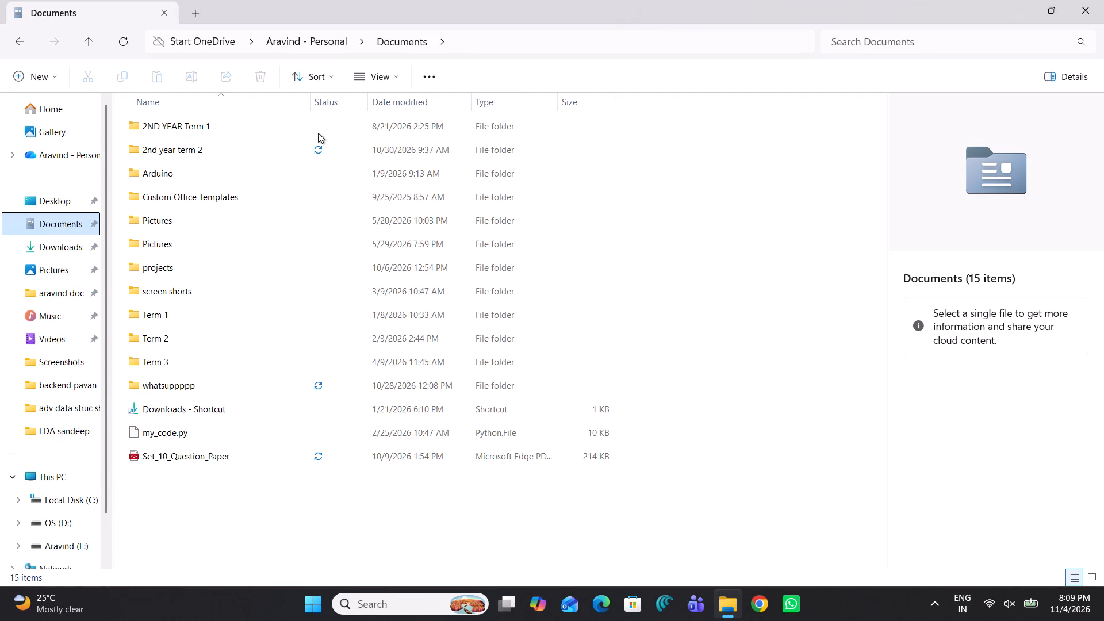
{"action": "double_click", "coordinate": [327, 118]}
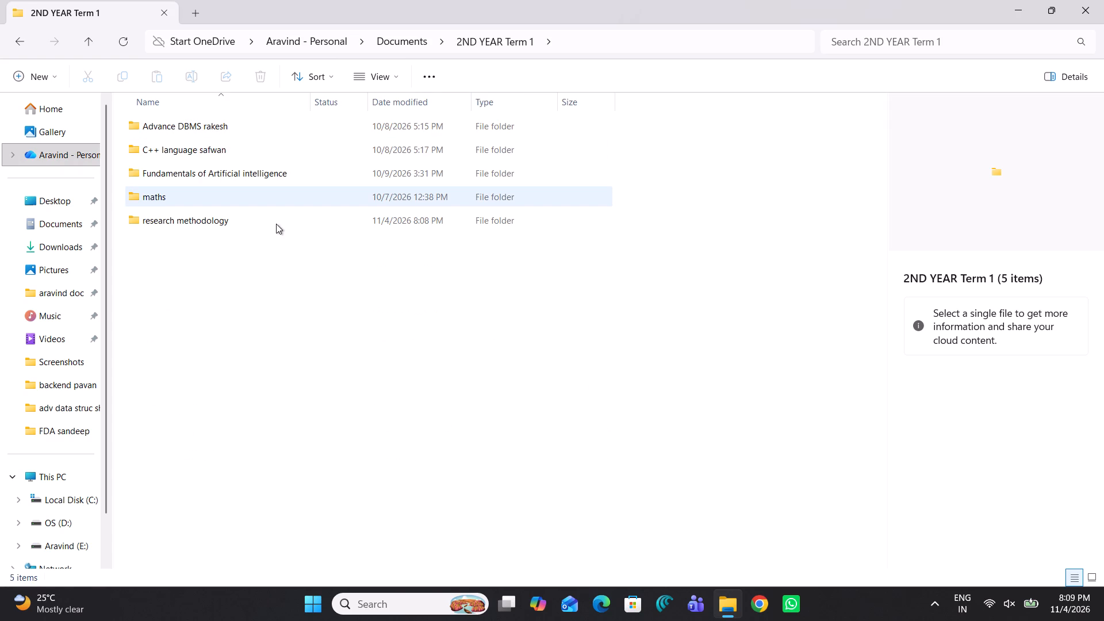
{"action": "double_click", "coordinate": [276, 216]}
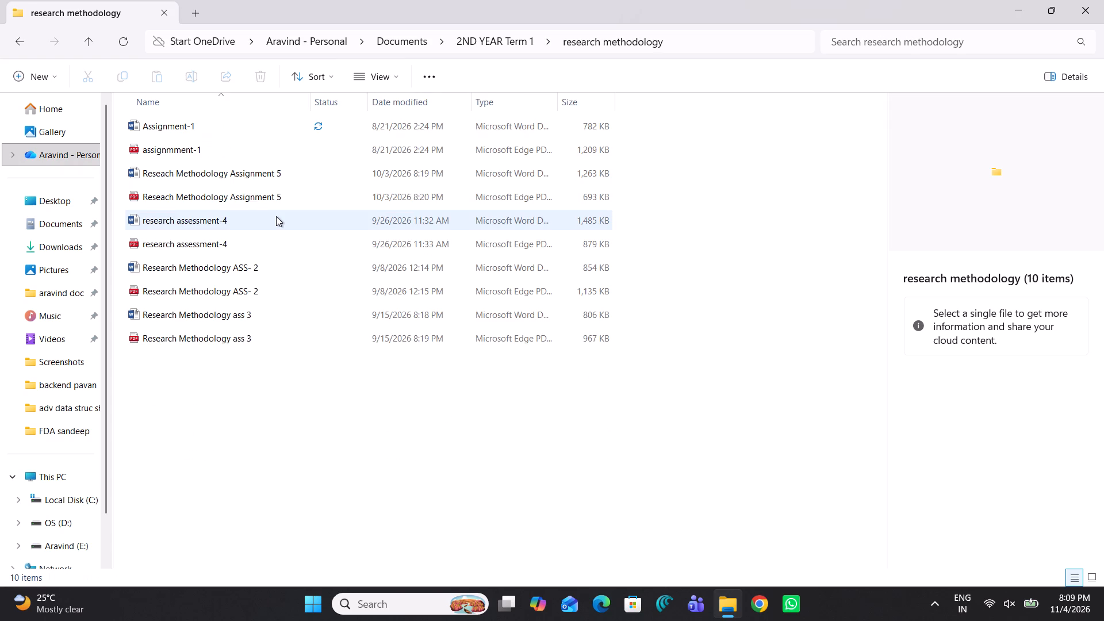
{"action": "double_click", "coordinate": [285, 273]}
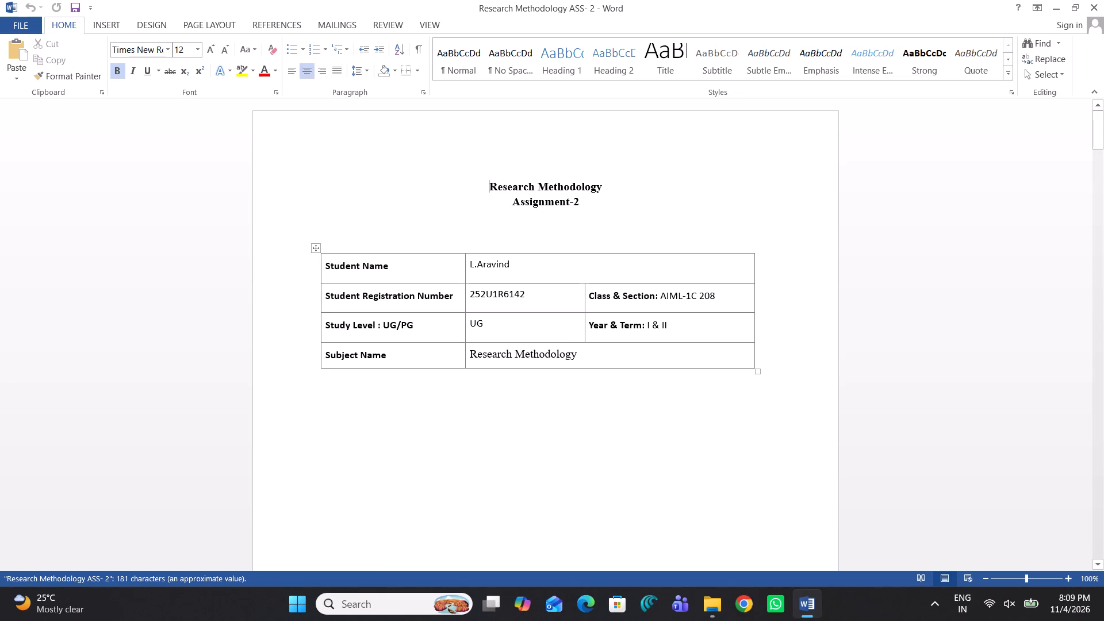
Copy the Research Methodology Assignment-2 title and the student details table, and close the document and its folder window.
{"action": "left_click_drag", "start_coordinate": [443, 189], "coordinate": [631, 373]}
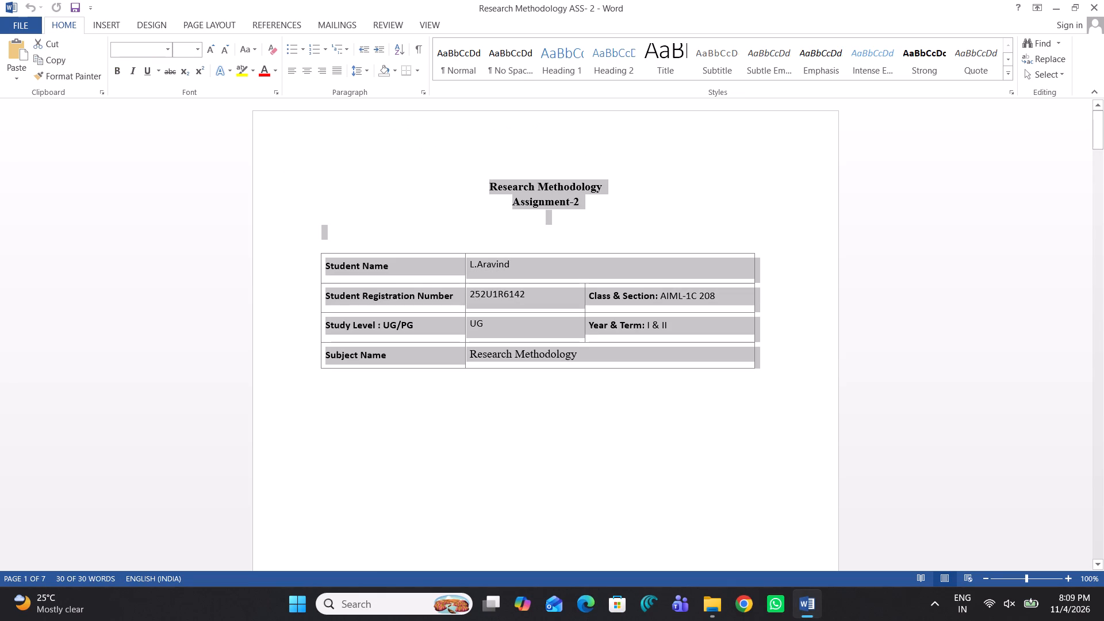
{"action": "key", "text": "ctrl+c"}
{"action": "left_click", "coordinate": [1101, 3]}
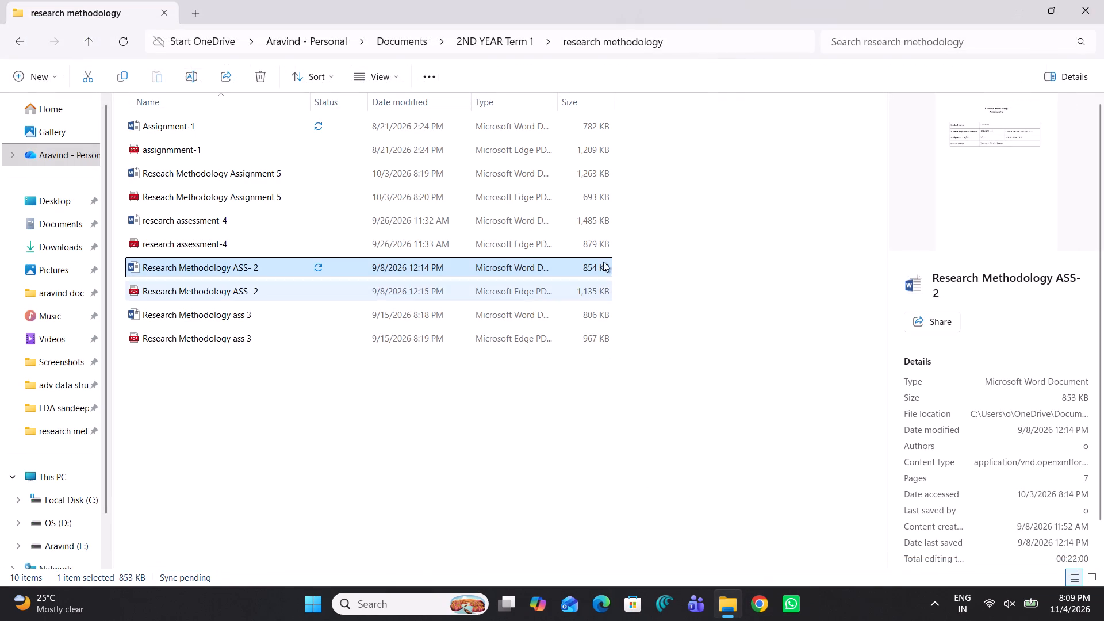
{"action": "left_click", "coordinate": [1103, 0]}
Start Word with a new blank document and paste the copied Assignment-2 title and student details into it.
{"action": "left_click", "coordinate": [382, 608]}
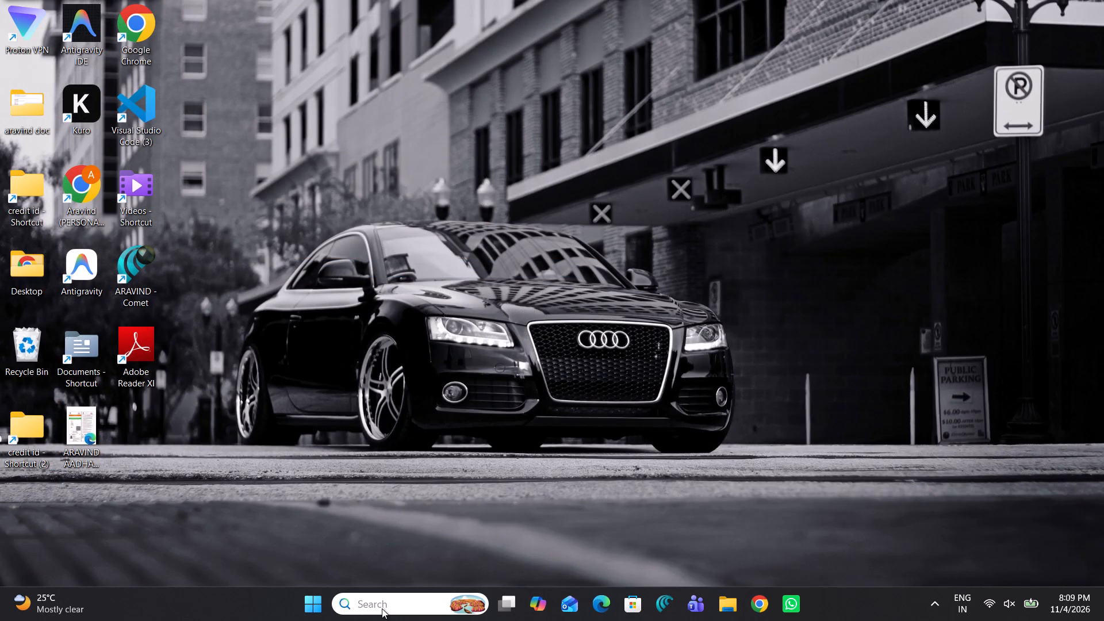
{"action": "type", "text": "wo"}
{"action": "key", "text": "Return"}
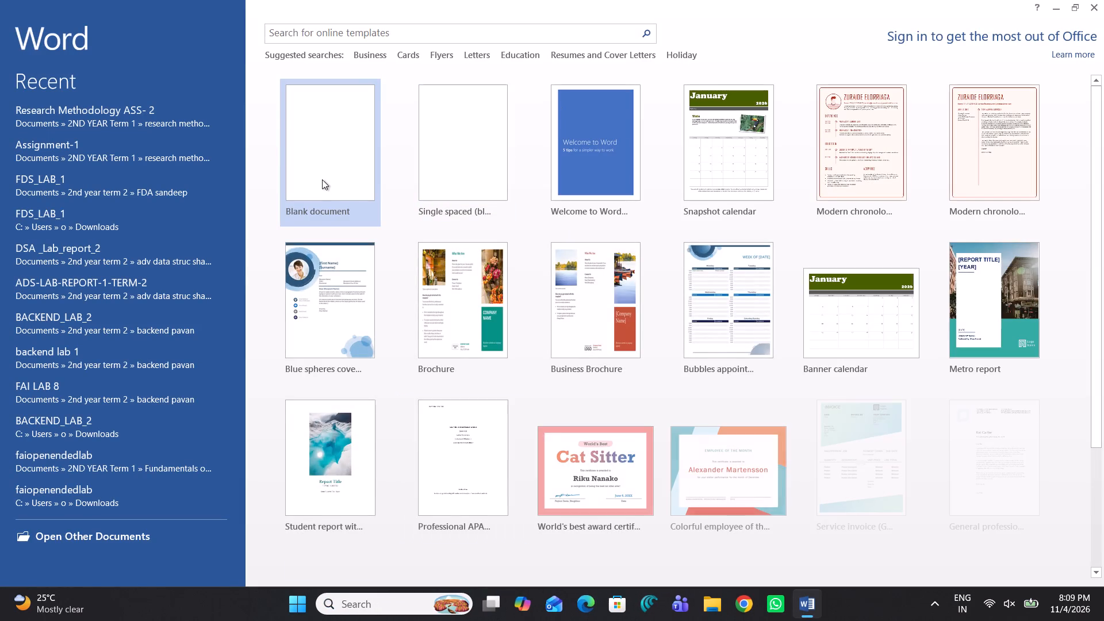
{"action": "left_click", "coordinate": [322, 179]}
{"action": "key", "text": "ctrl+v"}
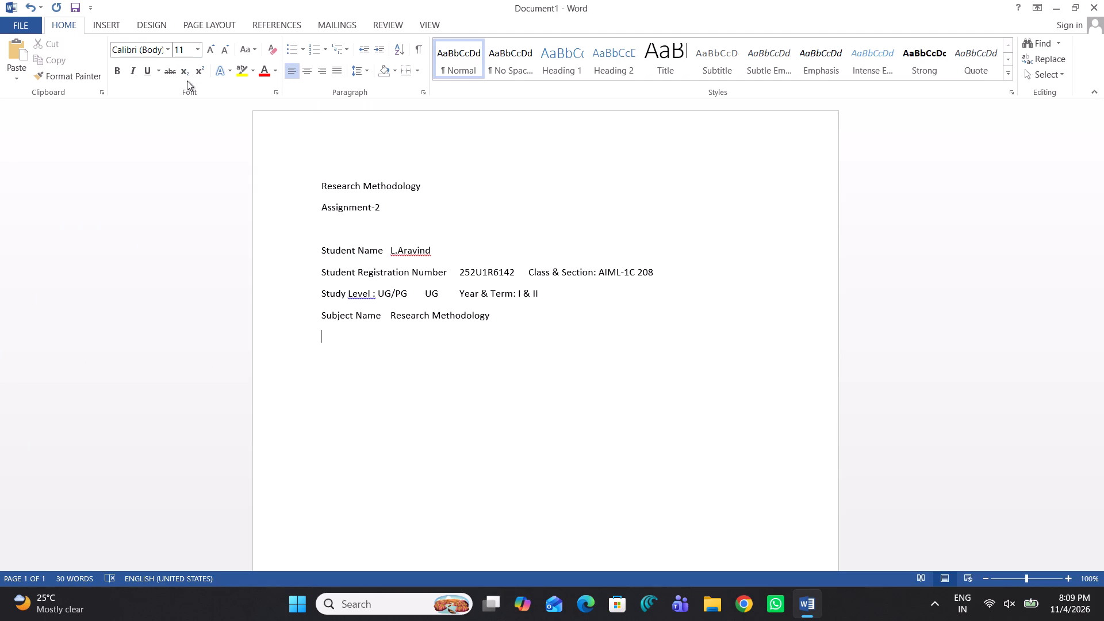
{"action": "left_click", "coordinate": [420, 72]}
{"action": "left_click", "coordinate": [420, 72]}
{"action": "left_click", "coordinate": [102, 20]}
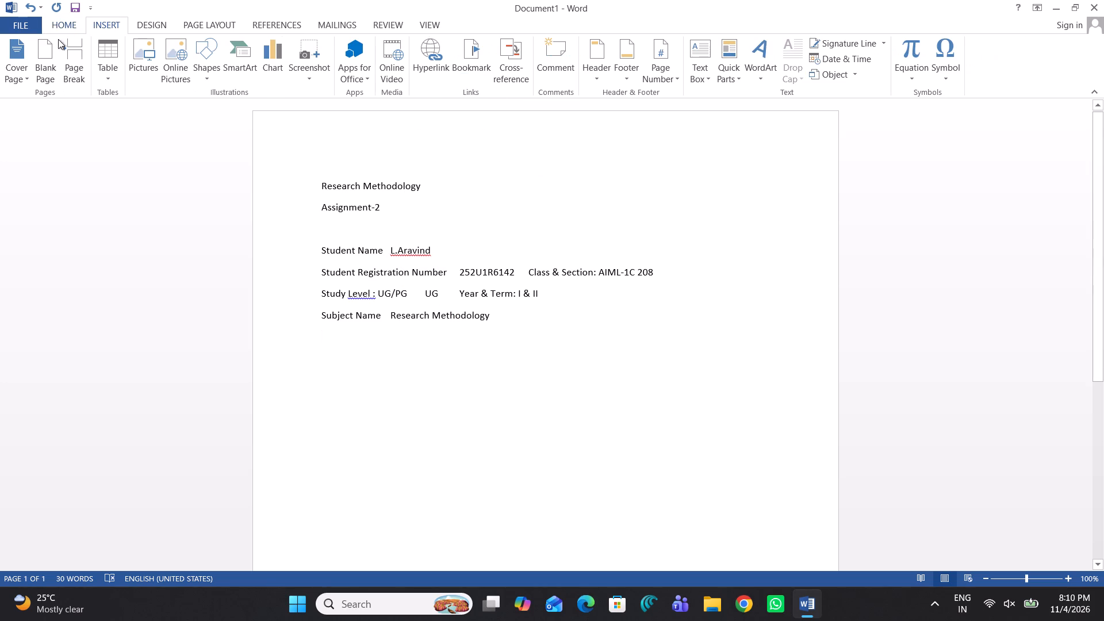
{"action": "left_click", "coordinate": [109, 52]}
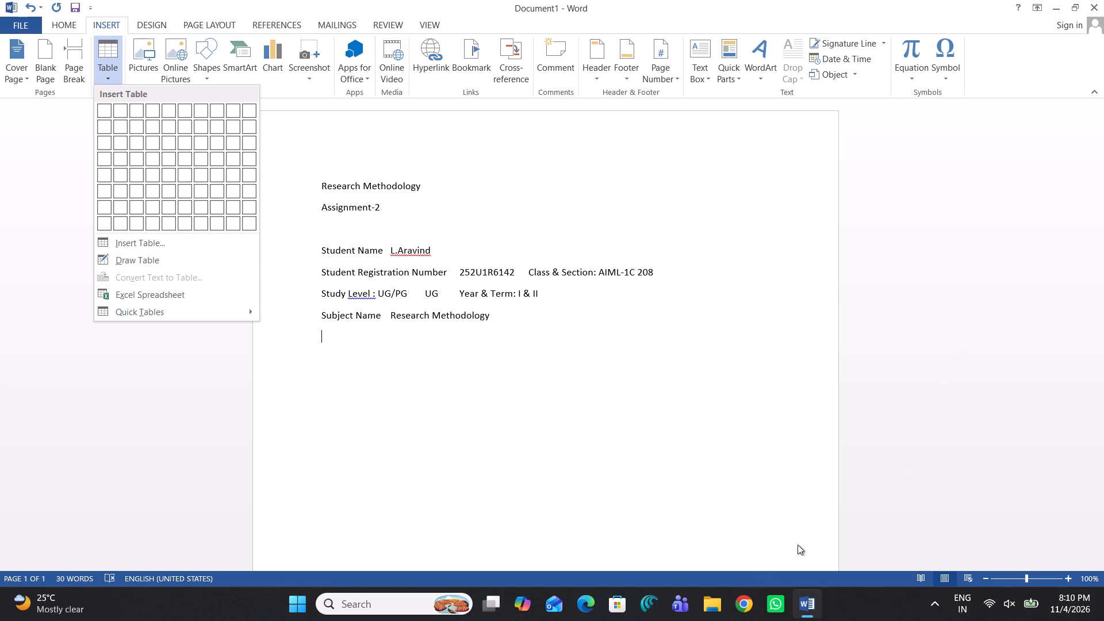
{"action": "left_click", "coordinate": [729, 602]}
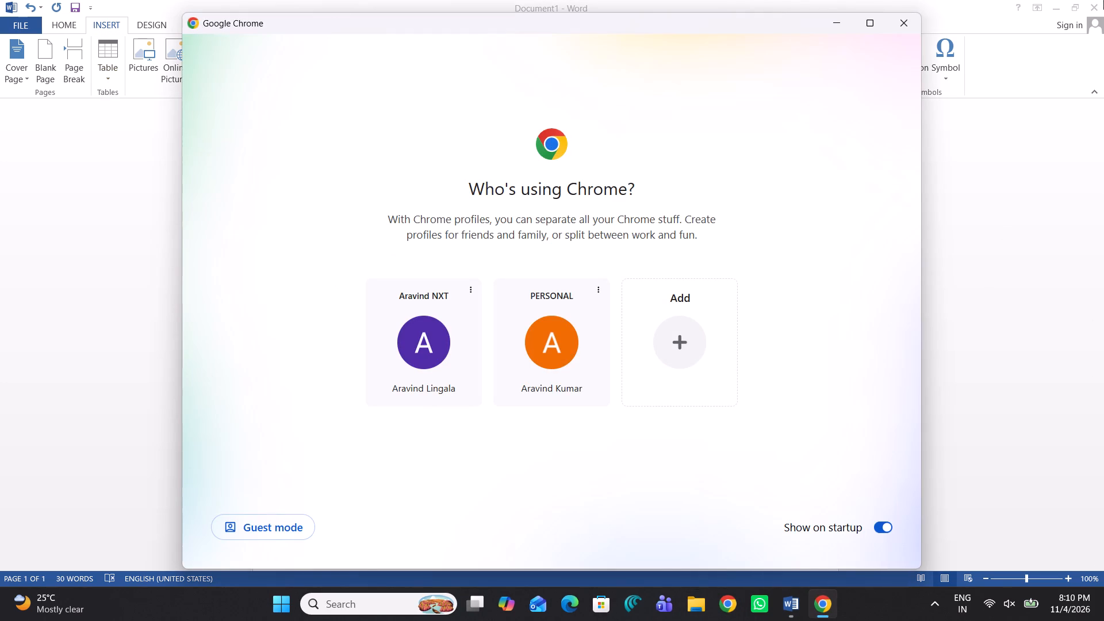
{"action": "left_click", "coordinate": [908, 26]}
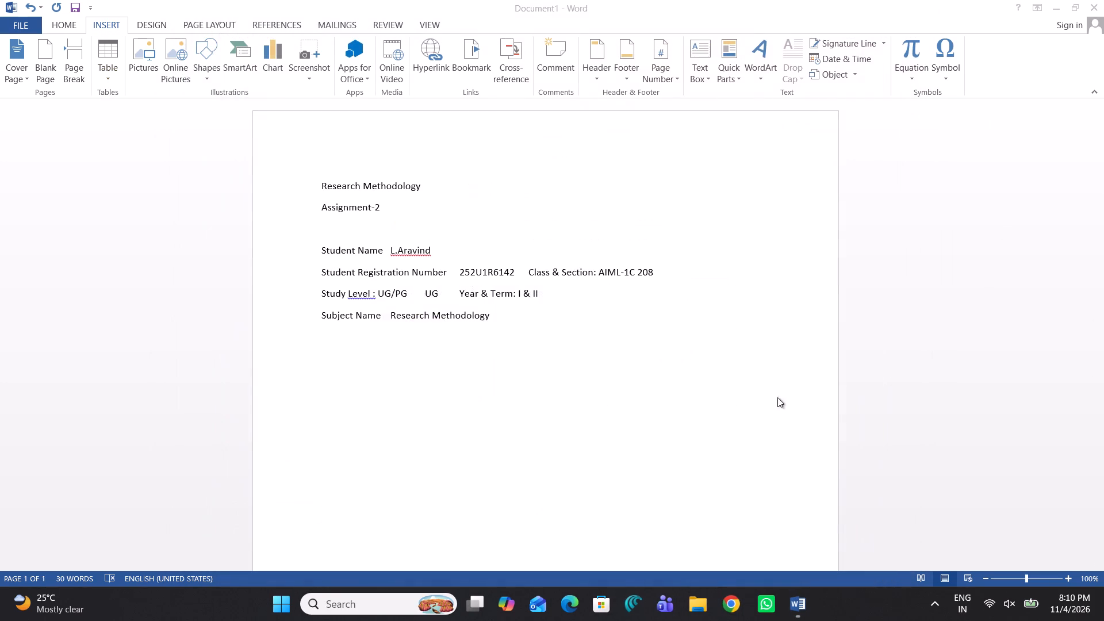
Open the Word document Assignment-1 from the research methodology folder in Documents, 2ND YEAR Term 1.
{"action": "left_click", "coordinate": [717, 602]}
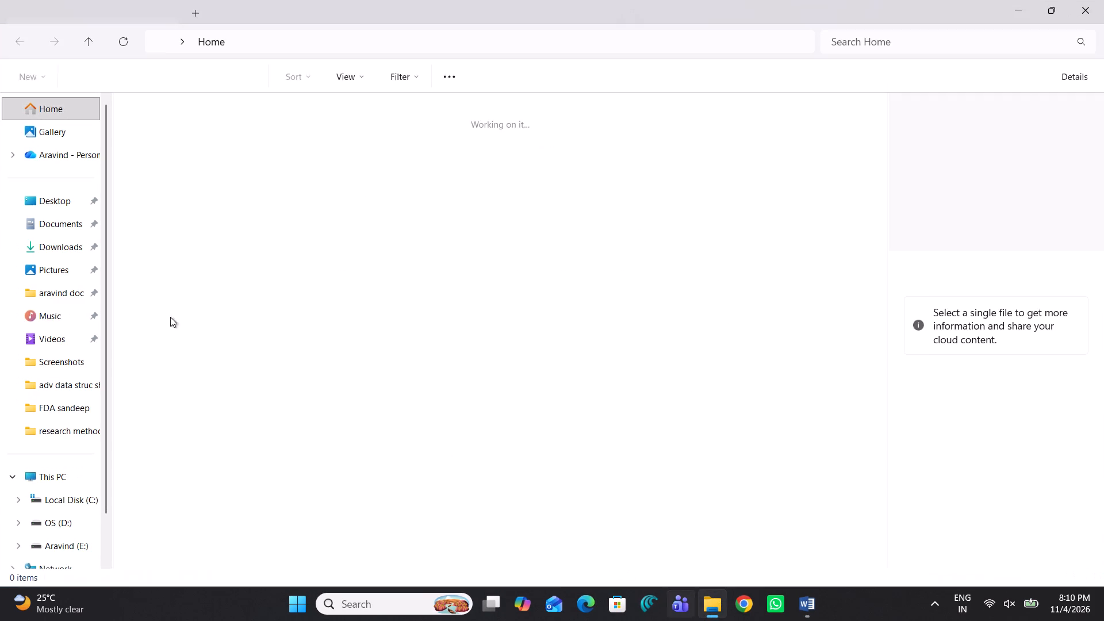
{"action": "left_click", "coordinate": [38, 248]}
{"action": "left_click", "coordinate": [55, 223]}
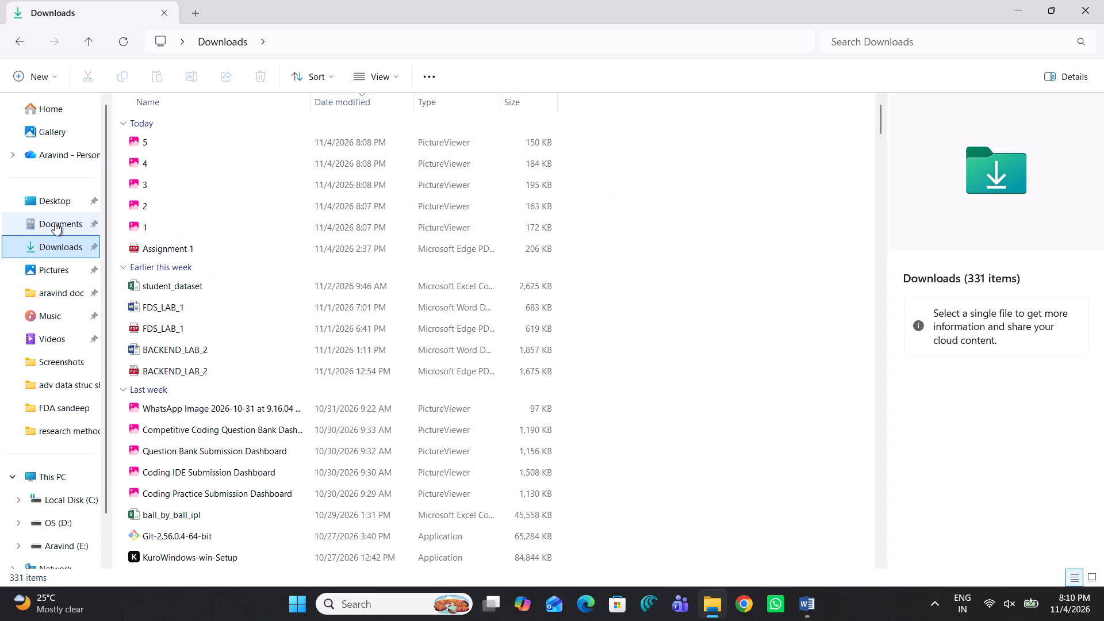
{"action": "double_click", "coordinate": [232, 132]}
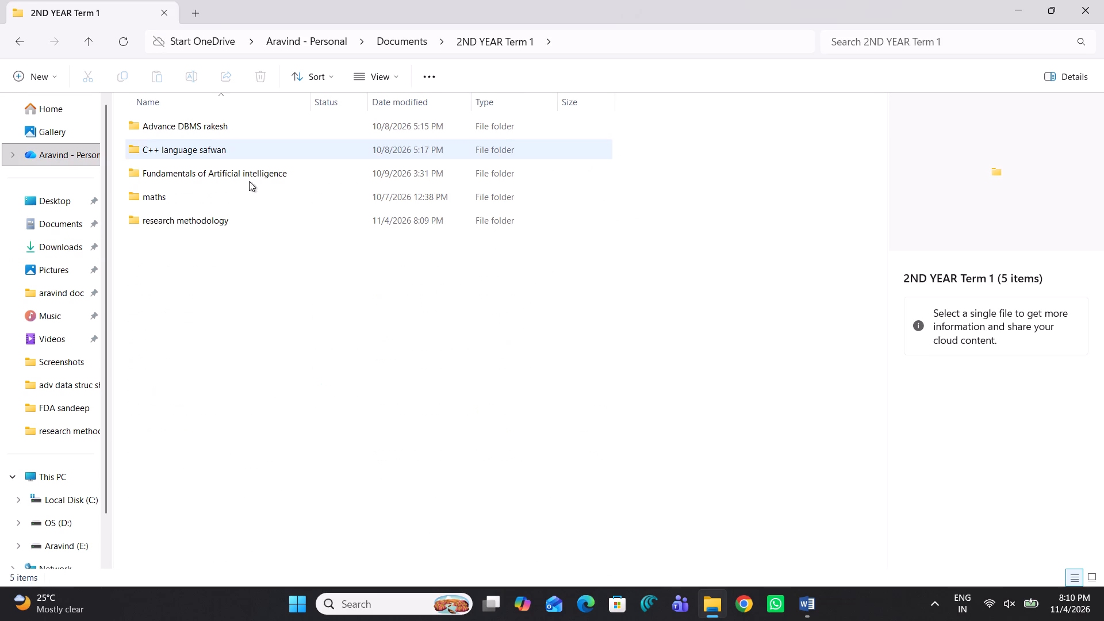
{"action": "double_click", "coordinate": [248, 222]}
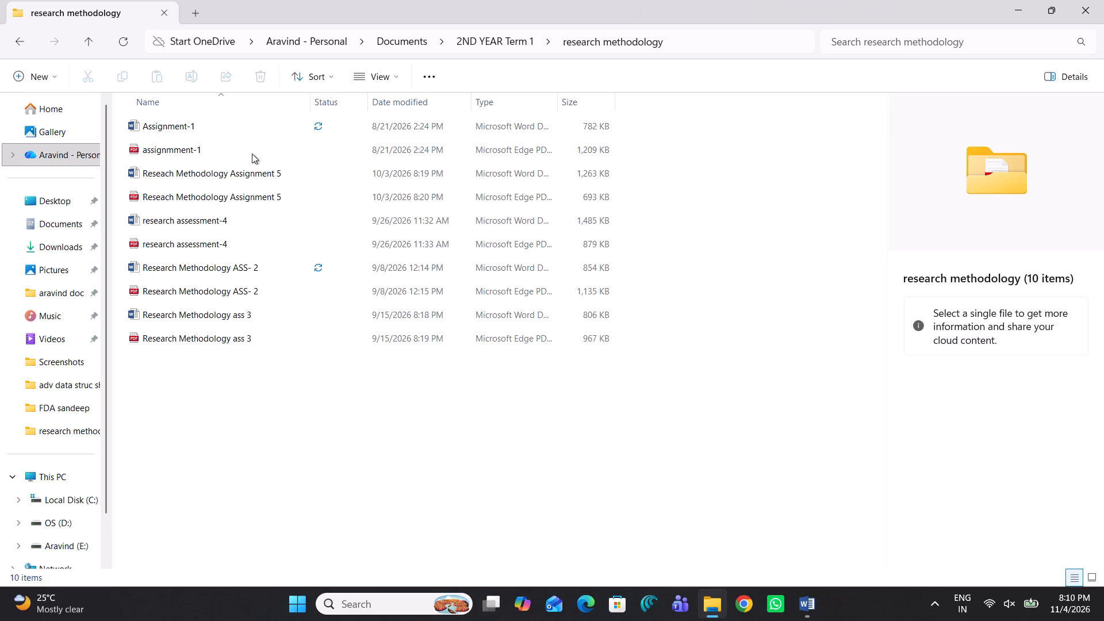
{"action": "double_click", "coordinate": [249, 126]}
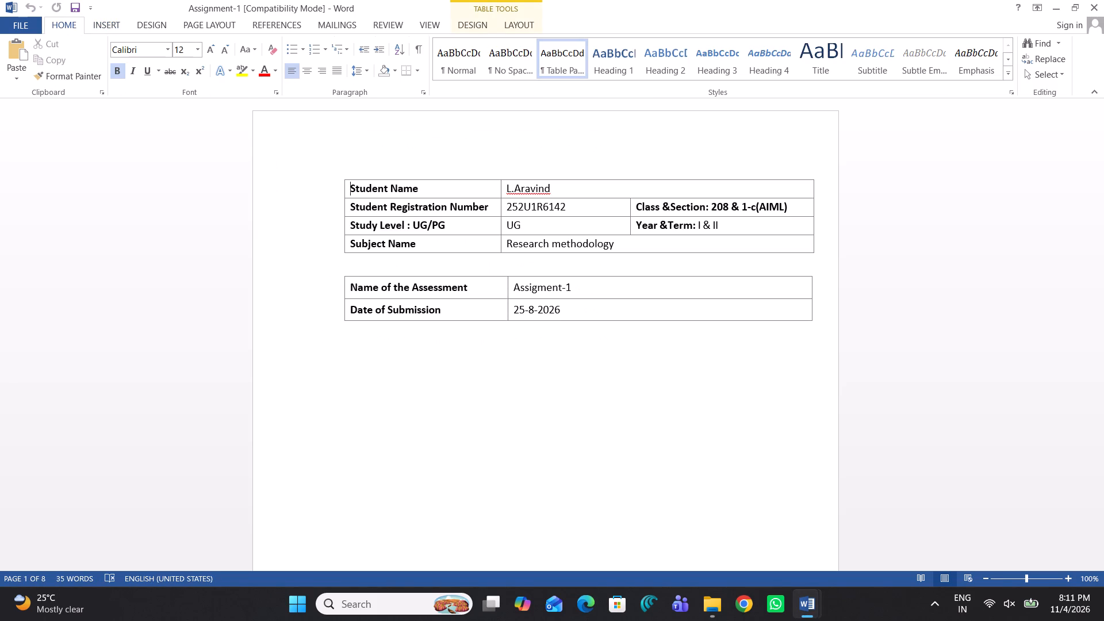
Copy the whole student details table, from the Student Name row to the Subject Name row.
{"action": "left_click", "coordinate": [345, 182]}
{"action": "left_click", "coordinate": [338, 168]}
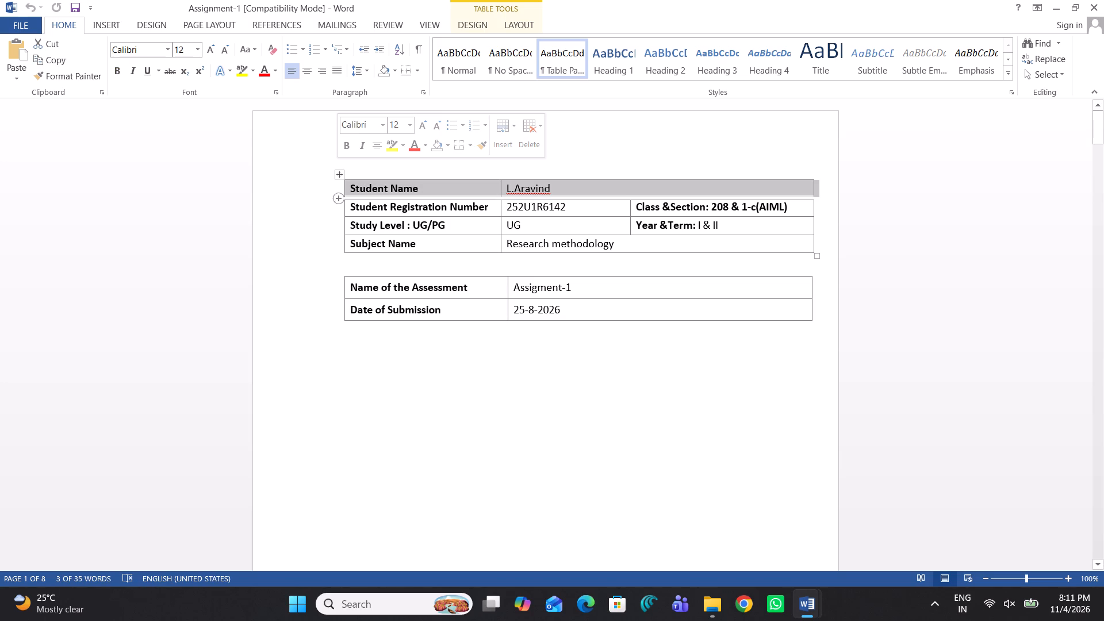
{"action": "left_click", "coordinate": [339, 175]}
{"action": "left_click_drag", "start_coordinate": [339, 175], "coordinate": [342, 213]}
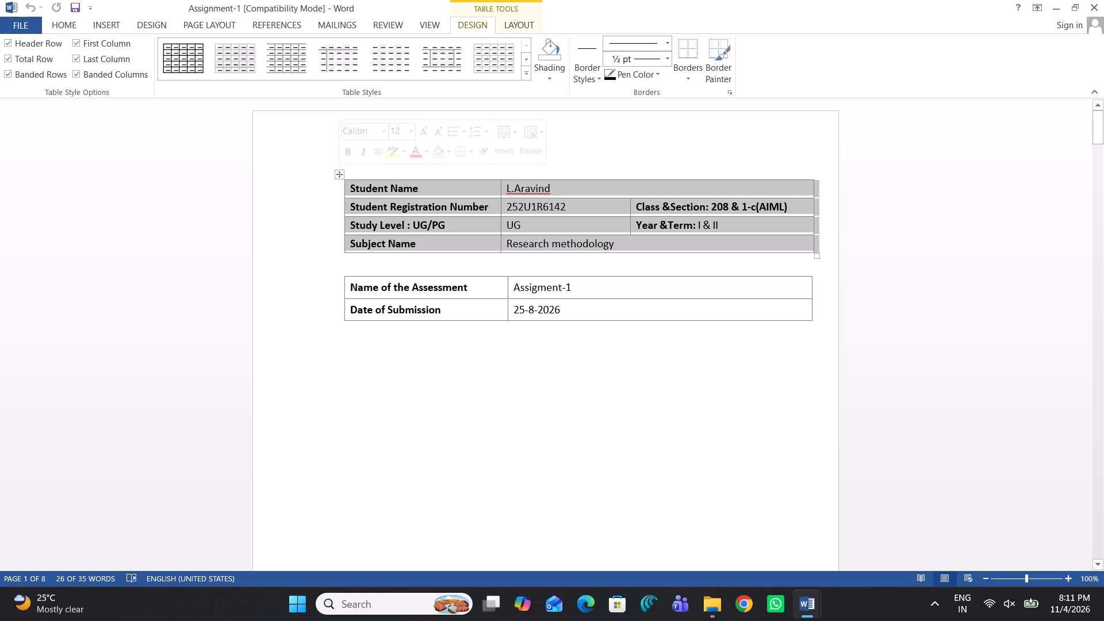
{"action": "key", "text": "ctrl+c"}
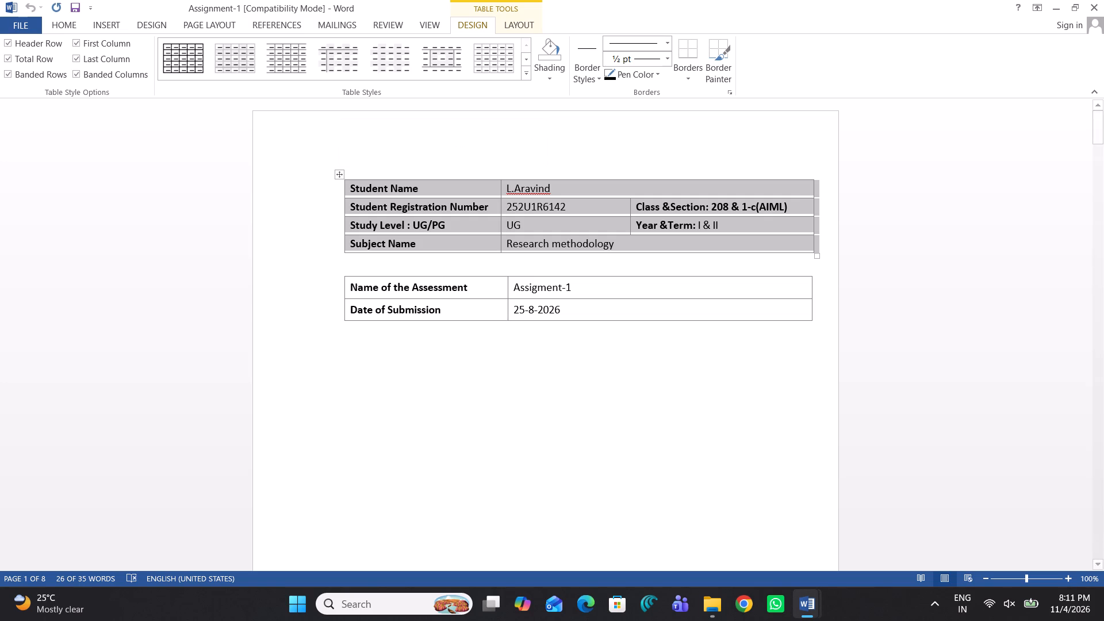
Replace all the pasted text in the new blank document with the copied student details table.
{"action": "left_click", "coordinate": [719, 556]}
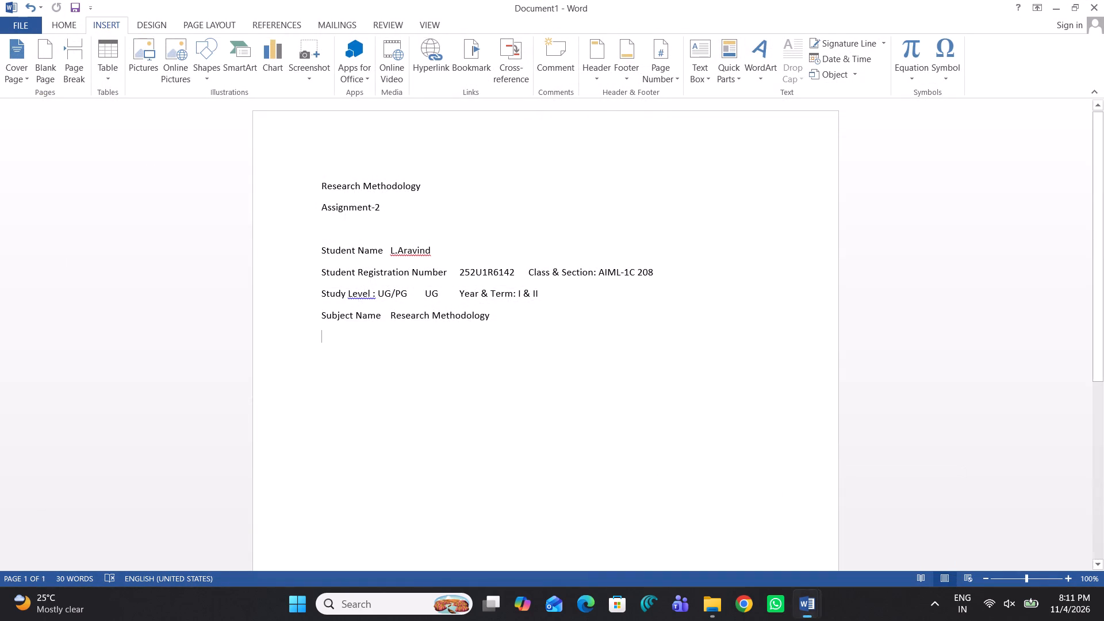
{"action": "left_click_drag", "start_coordinate": [310, 184], "coordinate": [507, 348]}
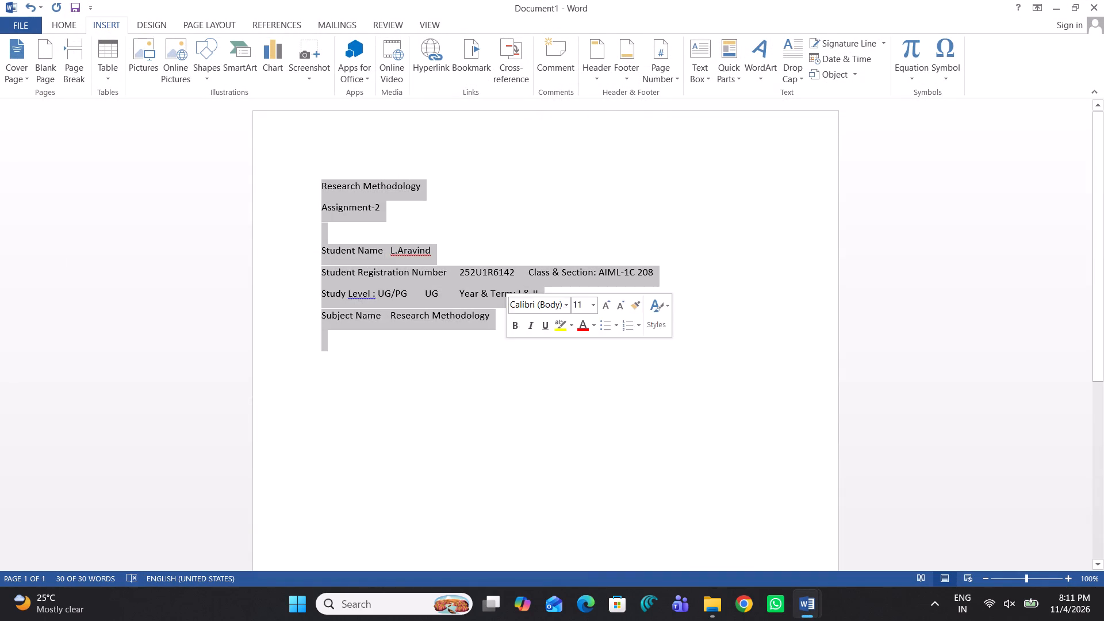
{"action": "key", "text": "Delete"}
{"action": "key", "text": "ctrl+v"}
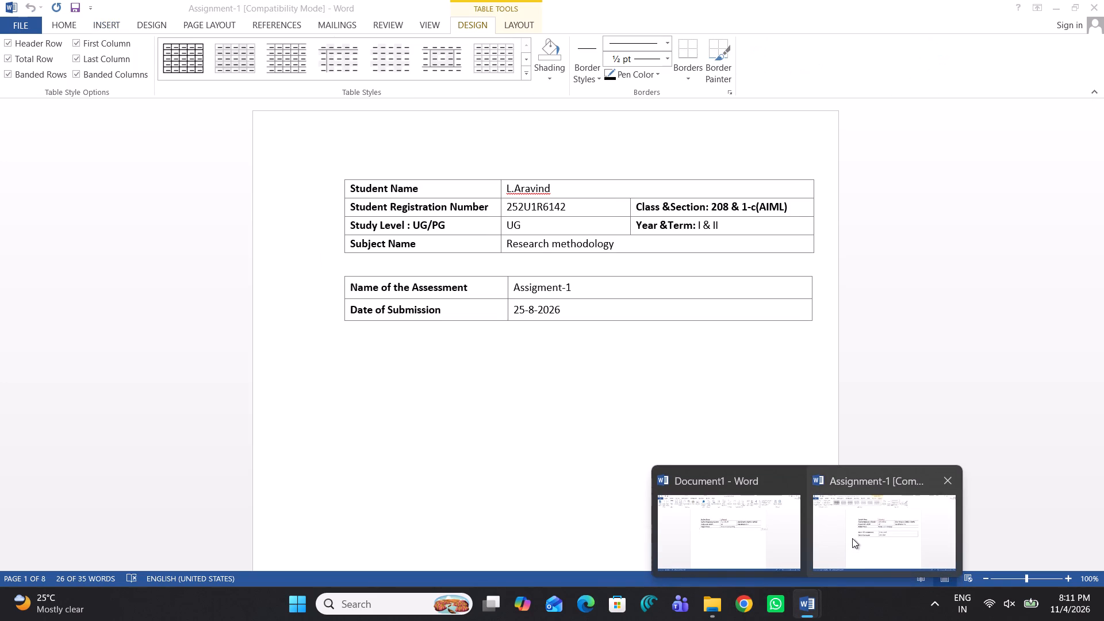
{"action": "left_click", "coordinate": [724, 509]}
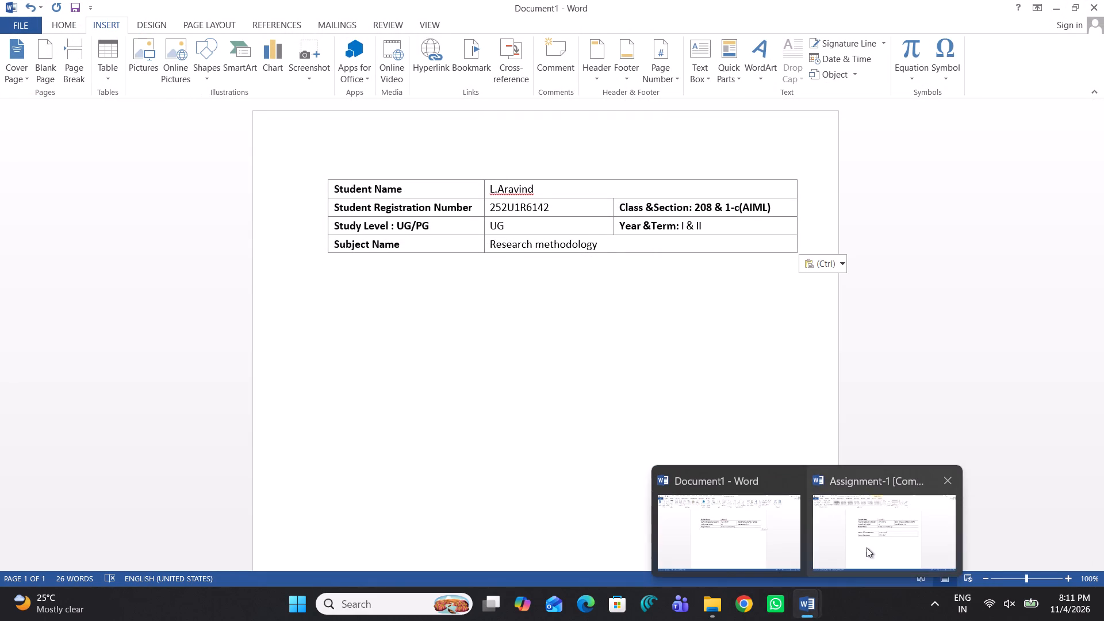
Copy the Name of the Assessment and Date of Submission table from Assignment-1 and paste it under the student details in Document1.
{"action": "left_click", "coordinate": [867, 547]}
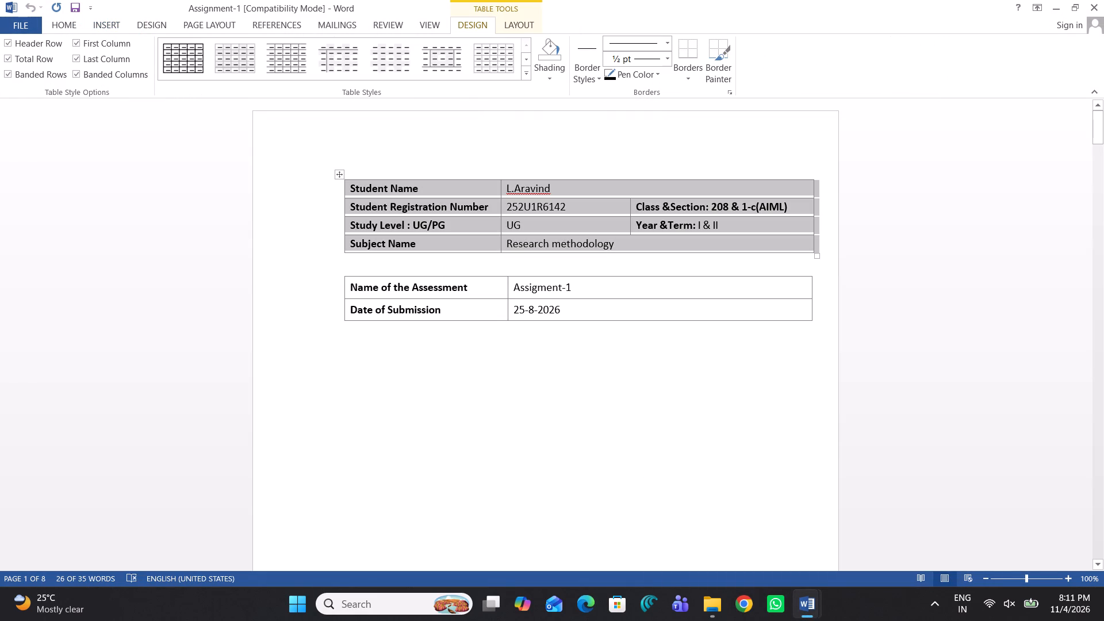
{"action": "left_click", "coordinate": [346, 278]}
{"action": "left_click", "coordinate": [335, 270]}
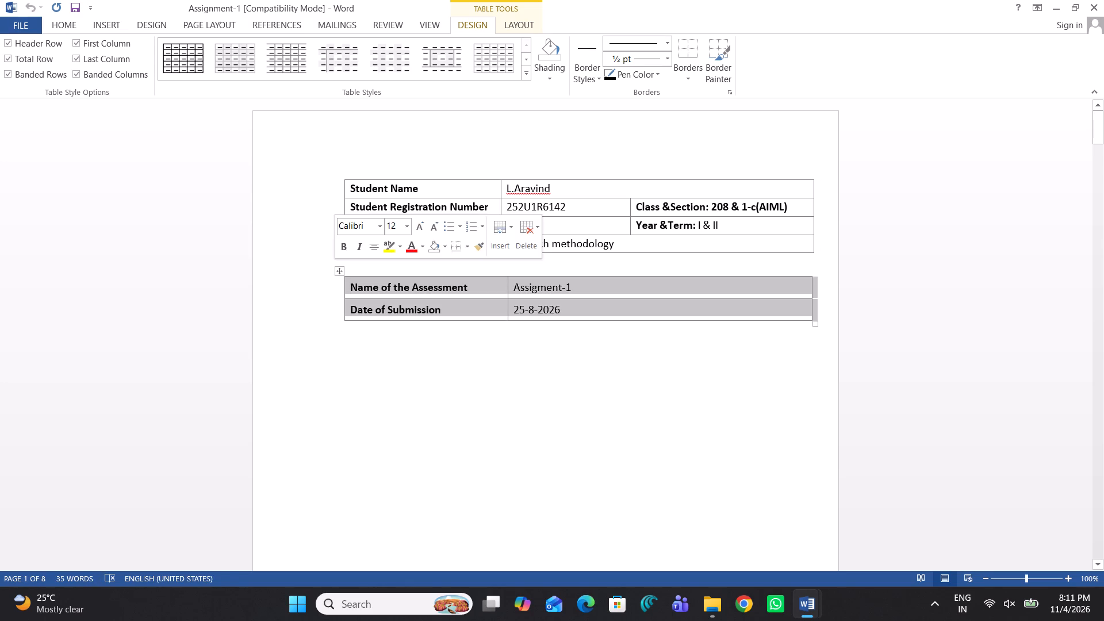
{"action": "key", "text": "ctrl+c"}
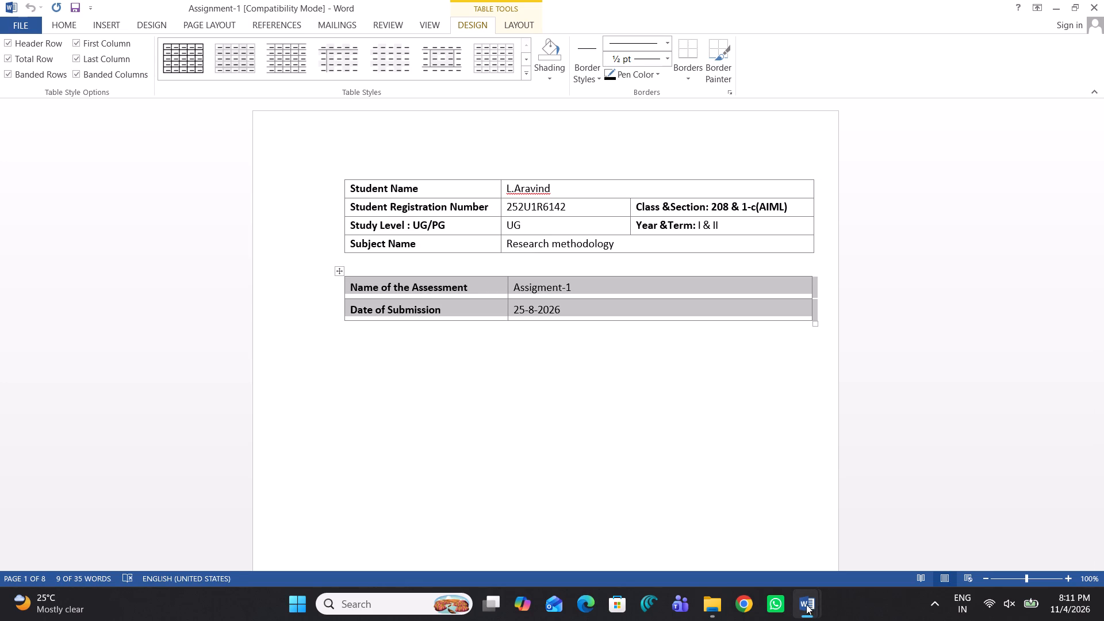
{"action": "left_click", "coordinate": [742, 530]}
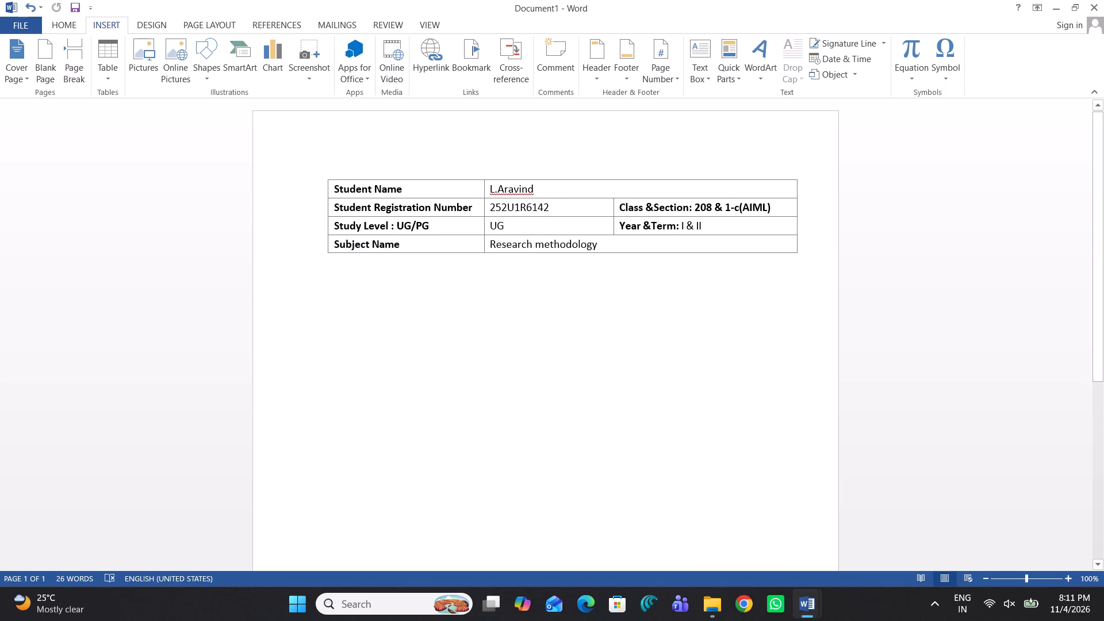
{"action": "key", "text": "ctrl+v"}
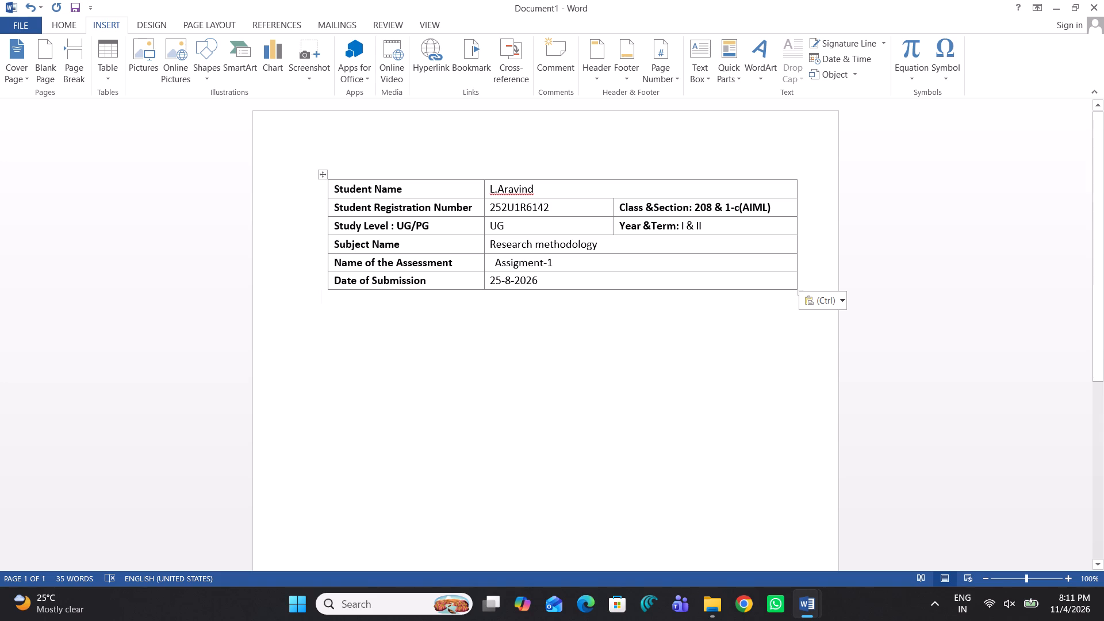
Change the Date of Submission in the table to 11/4/26.
{"action": "left_click", "coordinate": [550, 279]}
{"action": "key", "text": "BackSpace"}
{"action": "key", "text": "BackSpace"}
{"action": "key", "text": "BackSpace"}
{"action": "key", "text": "BackSpace"}
{"action": "key", "text": "BackSpace"}
{"action": "key", "text": "BackSpace"}
{"action": "key", "text": "BackSpace"}
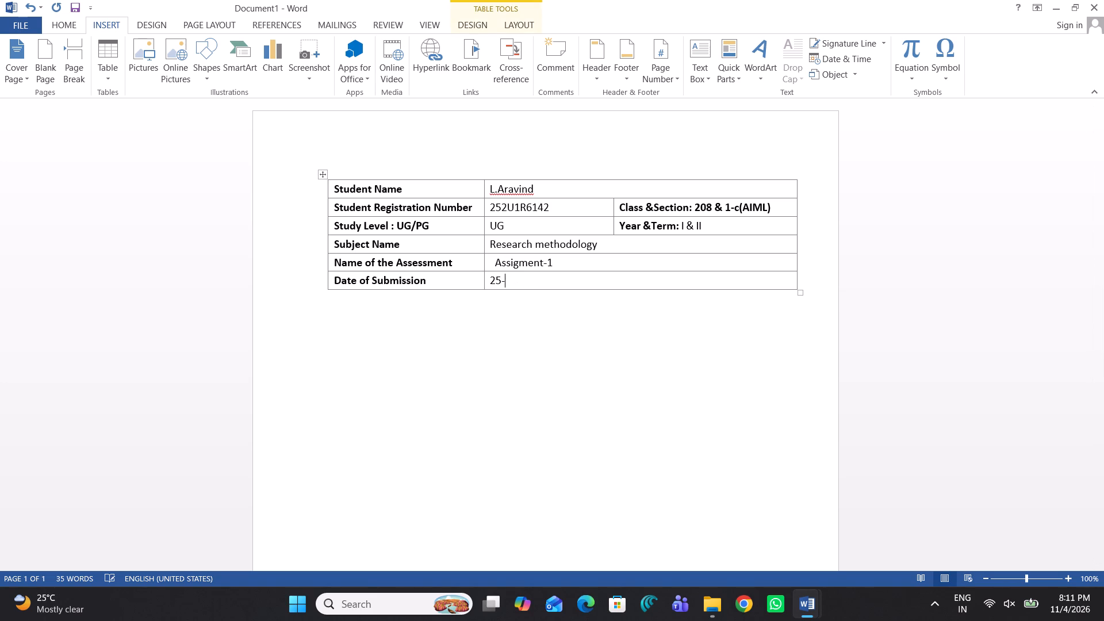
{"action": "key", "text": "BackSpace"}
{"action": "key", "text": "BackSpace"}
{"action": "type", "text": "11"}
{"action": "key", "text": "slash"}
{"action": "type", "text": "4/"}
{"action": "type", "text": "26"}
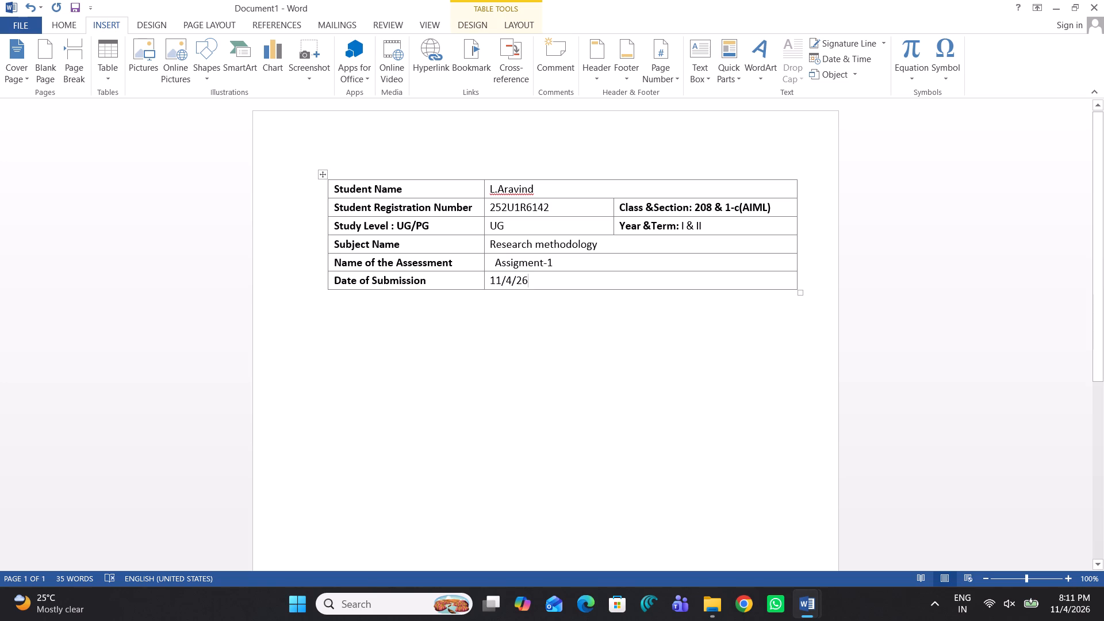
Change the Subject Name in the table to "Research and publication ethics".
{"action": "left_click", "coordinate": [601, 248]}
{"action": "key", "text": "BackSpace"}
{"action": "key", "text": "BackSpace"}
{"action": "key", "text": "BackSpace"}
{"action": "key", "text": "BackSpace"}
{"action": "key", "text": "BackSpace"}
{"action": "key", "text": "BackSpace"}
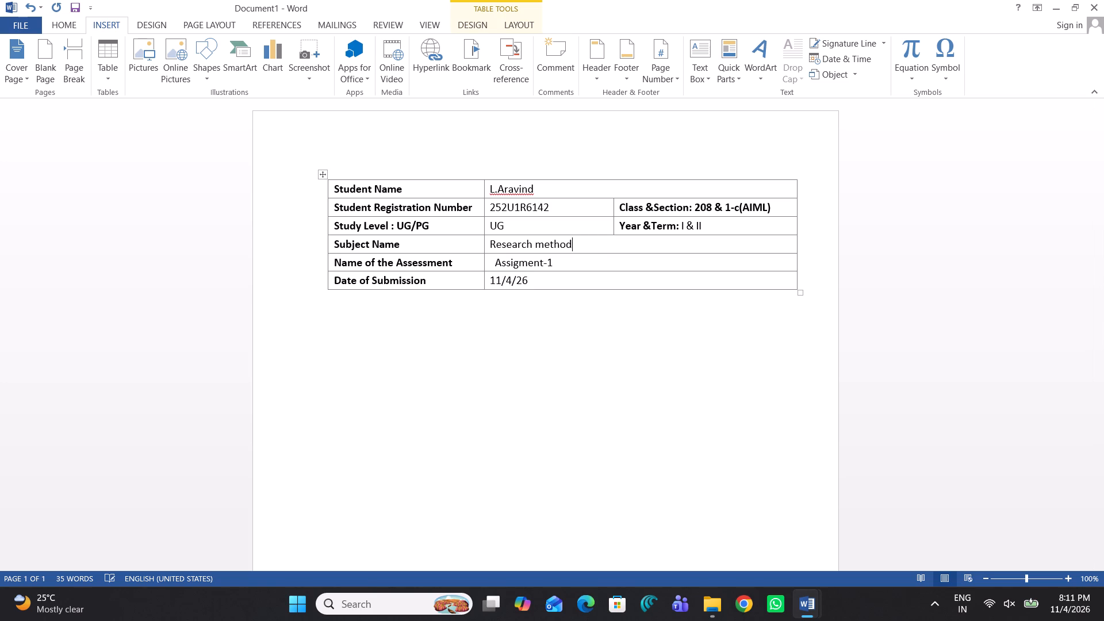
{"action": "key", "text": "BackSpace"}
{"action": "key", "text": "BackSpace"}
{"action": "key", "text": "BackSpace"}
{"action": "key", "text": "BackSpace"}
{"action": "key", "text": "BackSpace"}
{"action": "type", "text": "and publication ethics"}
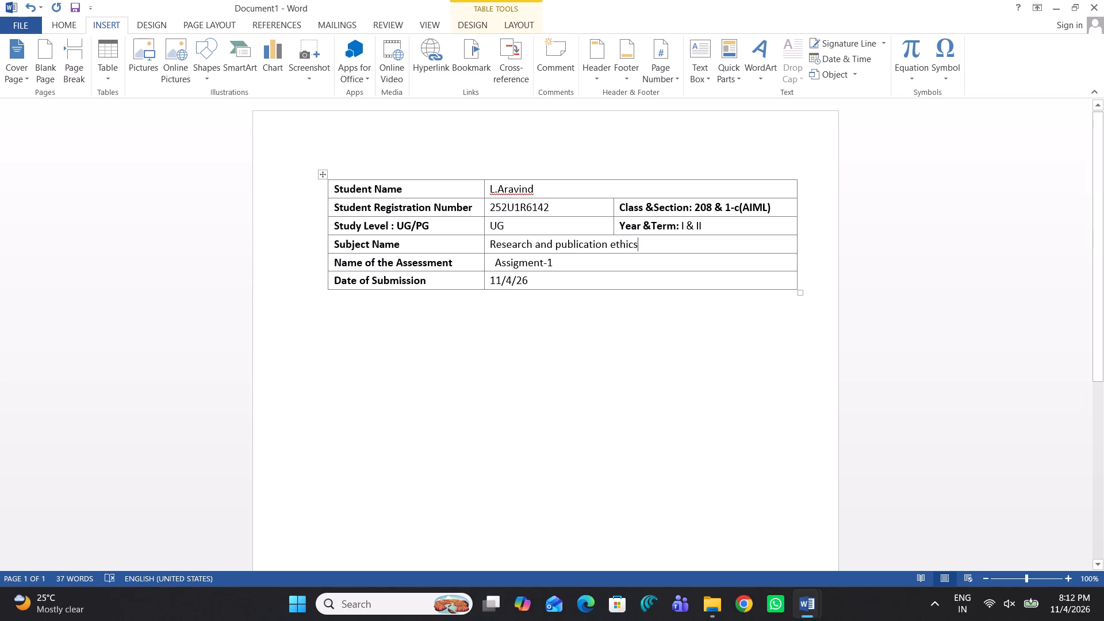
Write the year of the submission date in full so it reads 11/4/2026.
{"action": "left_click", "coordinate": [536, 283]}
{"action": "key", "text": "BackSpace"}
{"action": "type", "text": "026"}
Place the text cursor below the table in Document1 and close the Assignment-1 document.
{"action": "left_click", "coordinate": [482, 345]}
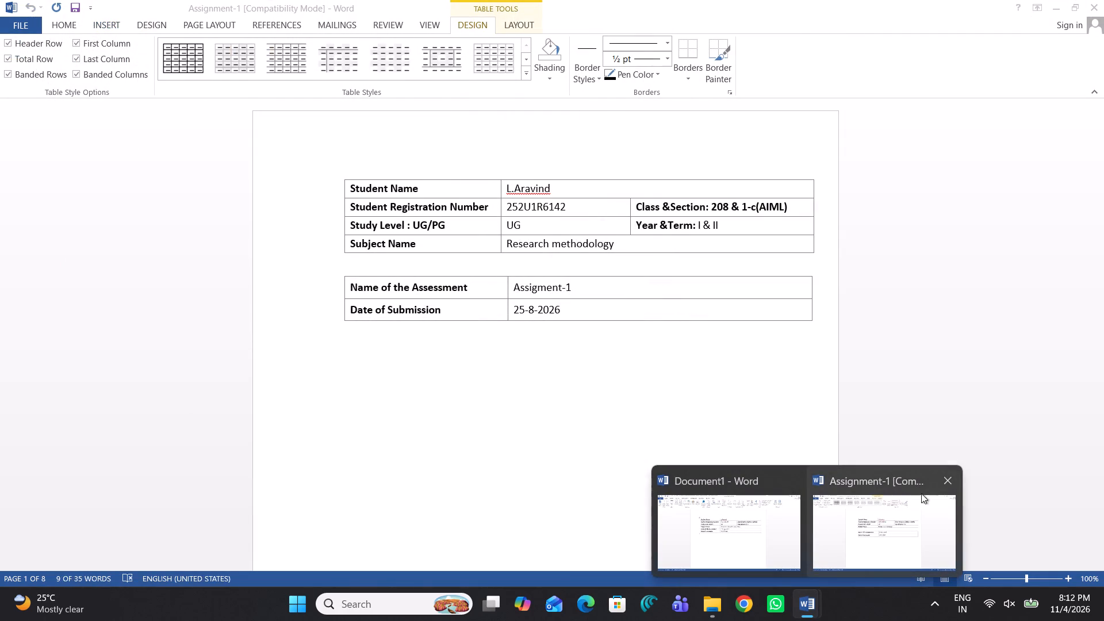
{"action": "left_click", "coordinate": [946, 483]}
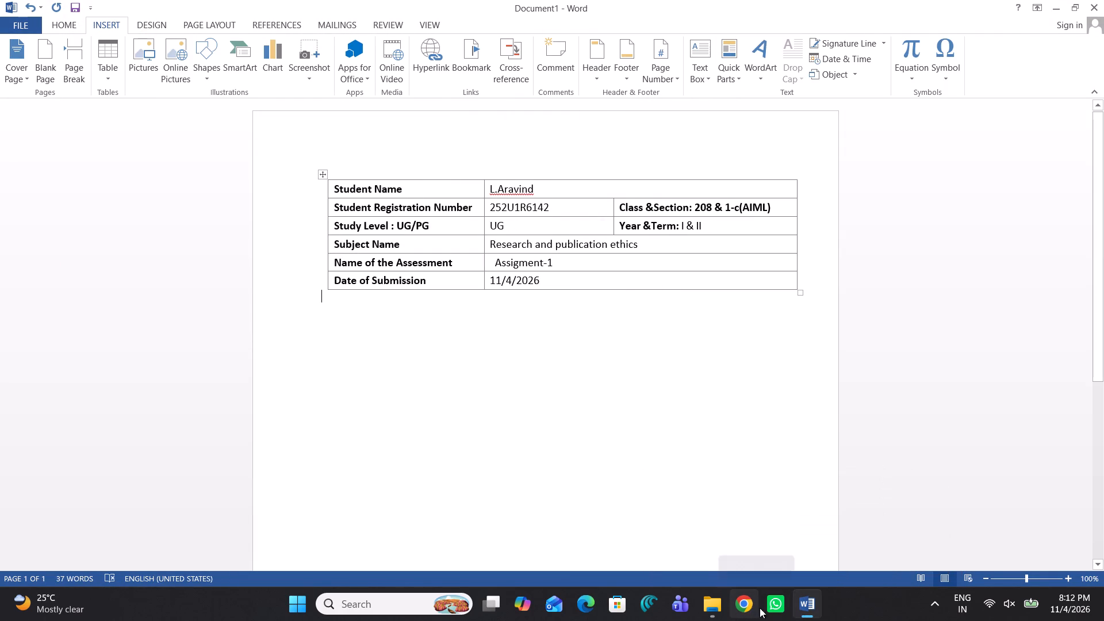
Open the Assignment 1 PDF from the Downloads folder in File Explorer.
{"action": "left_click", "coordinate": [711, 607]}
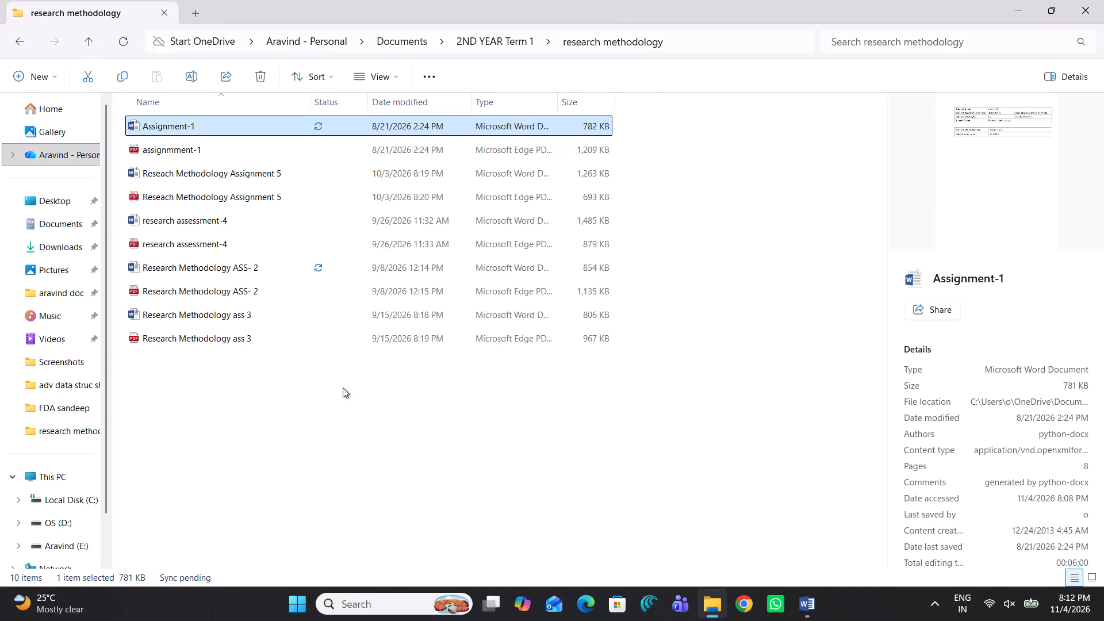
{"action": "left_click", "coordinate": [41, 239]}
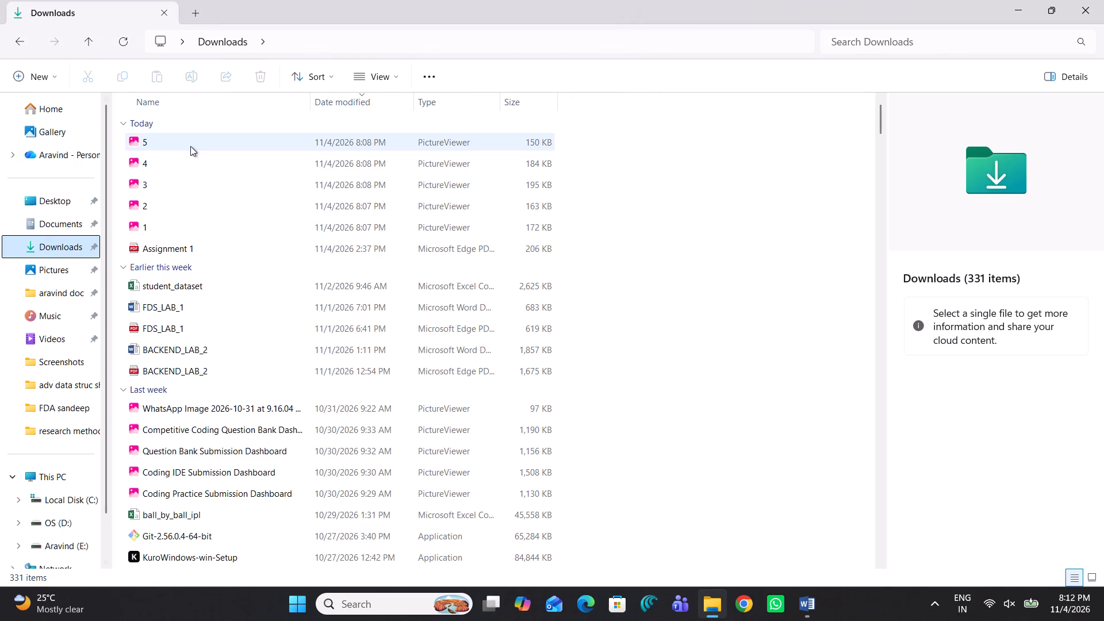
{"action": "double_click", "coordinate": [183, 251]}
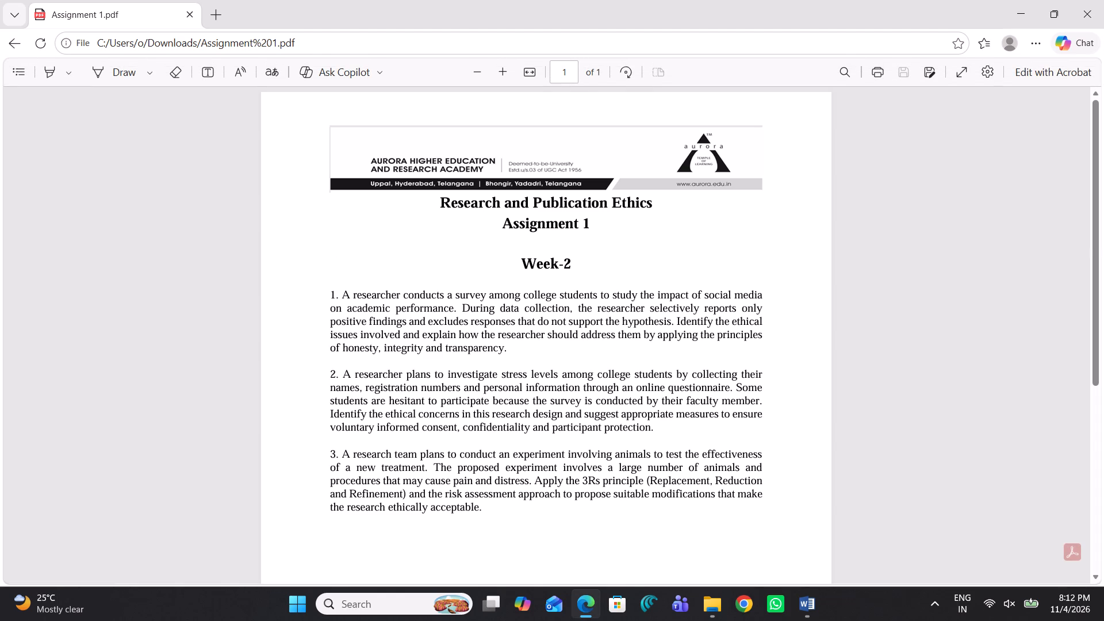
Copy the full text of question 1 from the PDF and paste it below the table in the Word document.
{"action": "left_click_drag", "start_coordinate": [327, 293], "coordinate": [494, 343]}
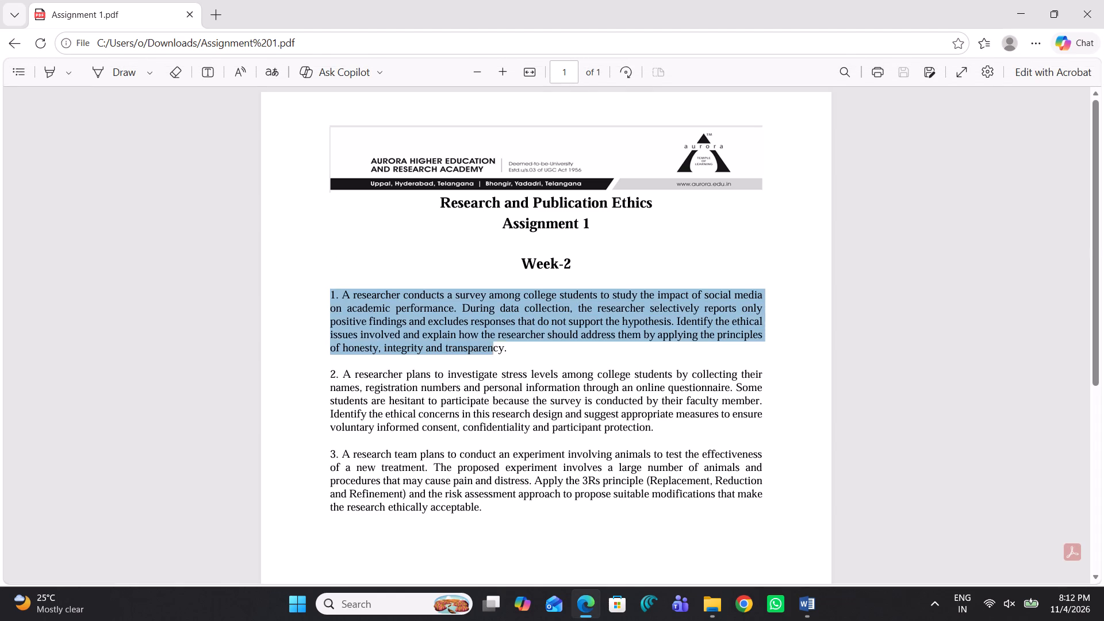
{"action": "left_click_drag", "start_coordinate": [494, 343], "coordinate": [518, 349]}
{"action": "key", "text": "ctrl+c"}
{"action": "left_click", "coordinate": [800, 610]}
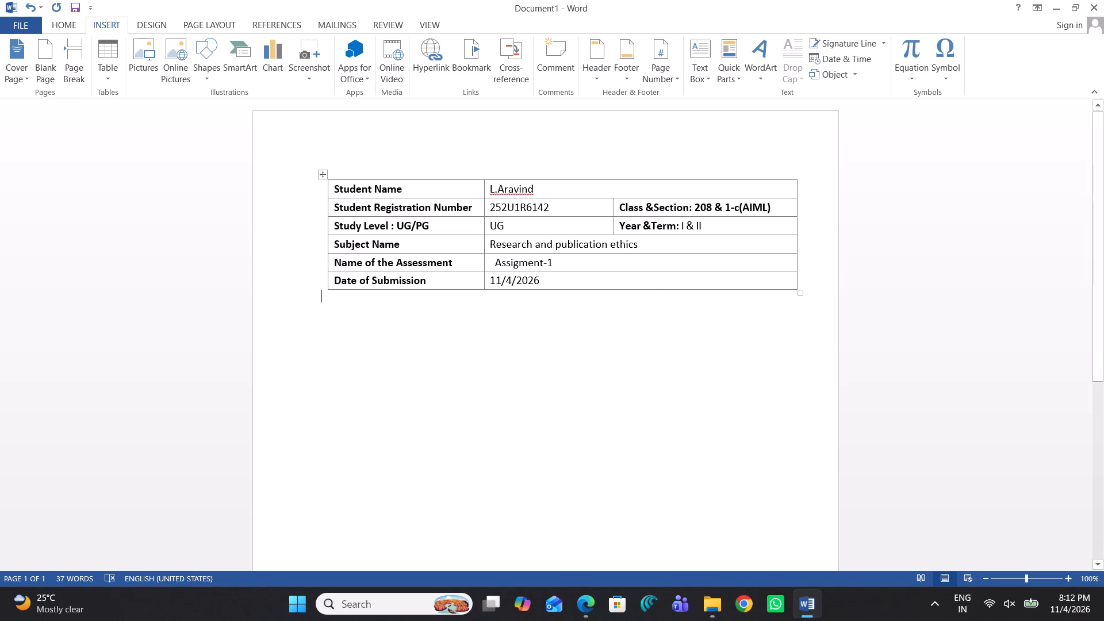
{"action": "key", "text": "ctrl+v"}
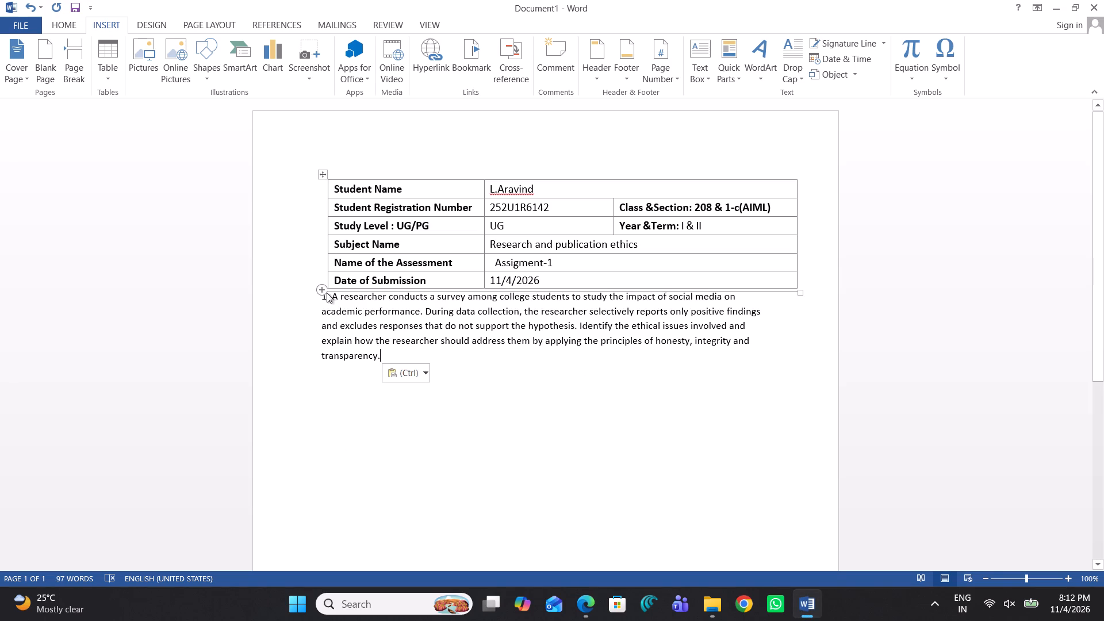
Insert a blank line between the table and question 1.
{"action": "left_click", "coordinate": [323, 299]}
{"action": "key", "text": "Return"}
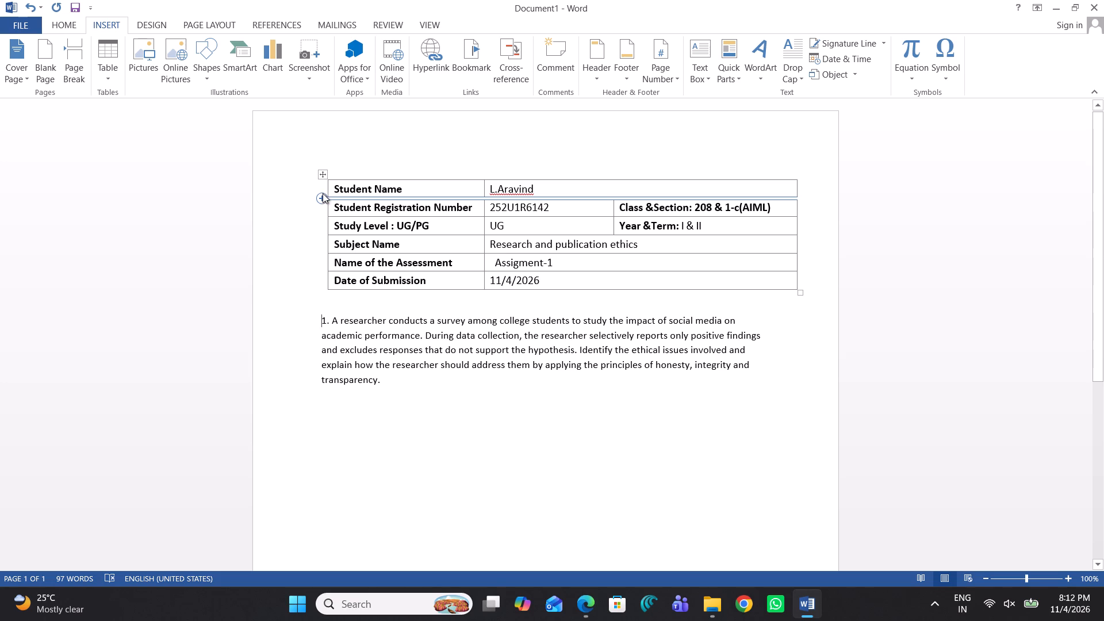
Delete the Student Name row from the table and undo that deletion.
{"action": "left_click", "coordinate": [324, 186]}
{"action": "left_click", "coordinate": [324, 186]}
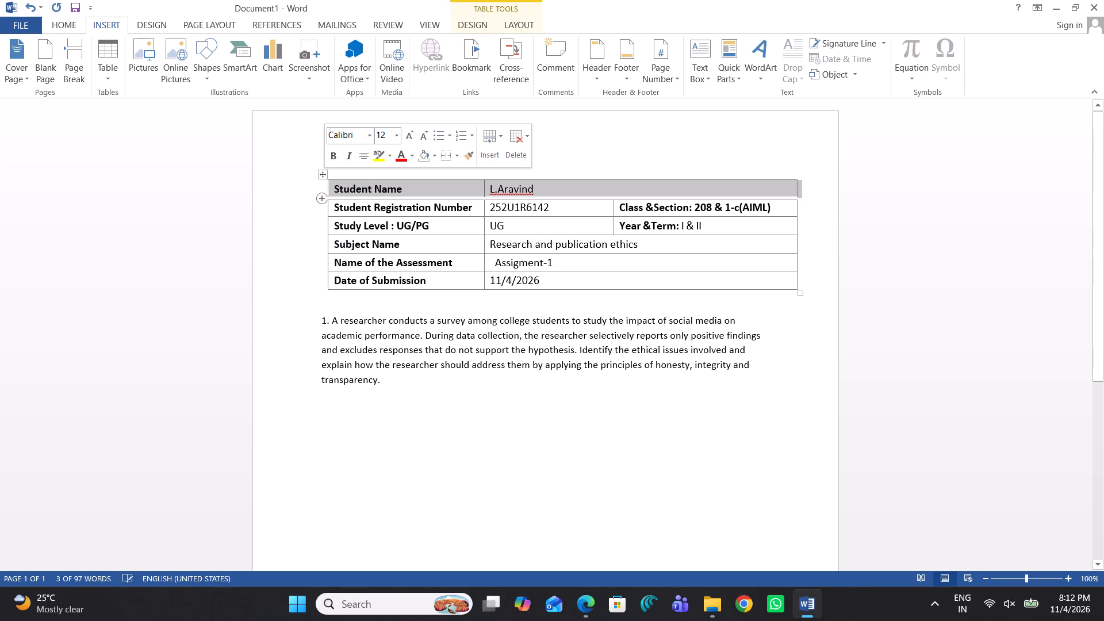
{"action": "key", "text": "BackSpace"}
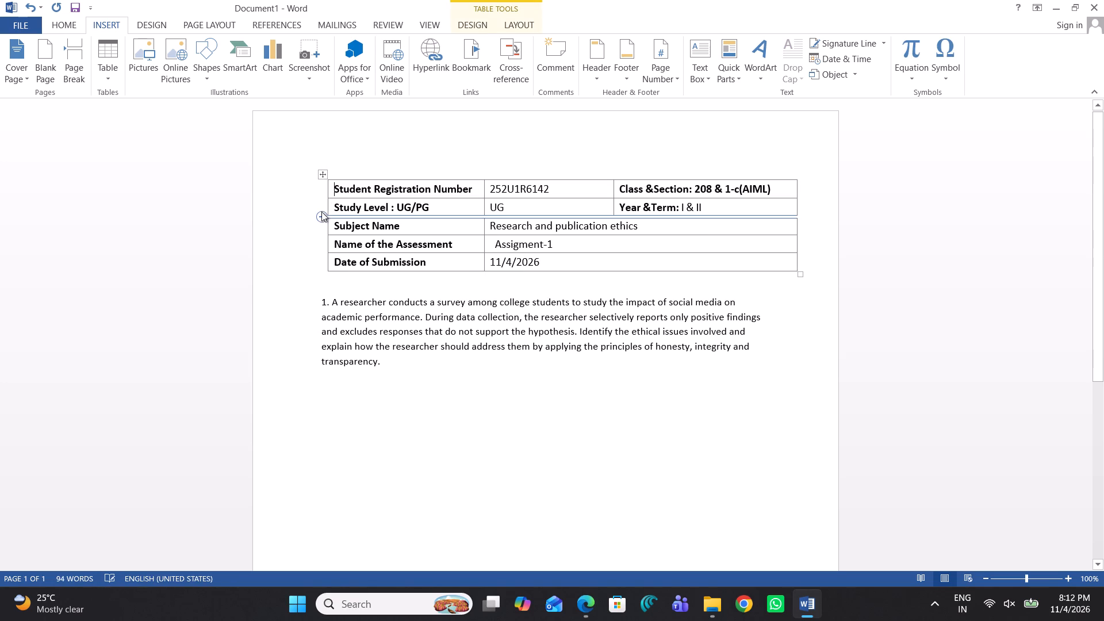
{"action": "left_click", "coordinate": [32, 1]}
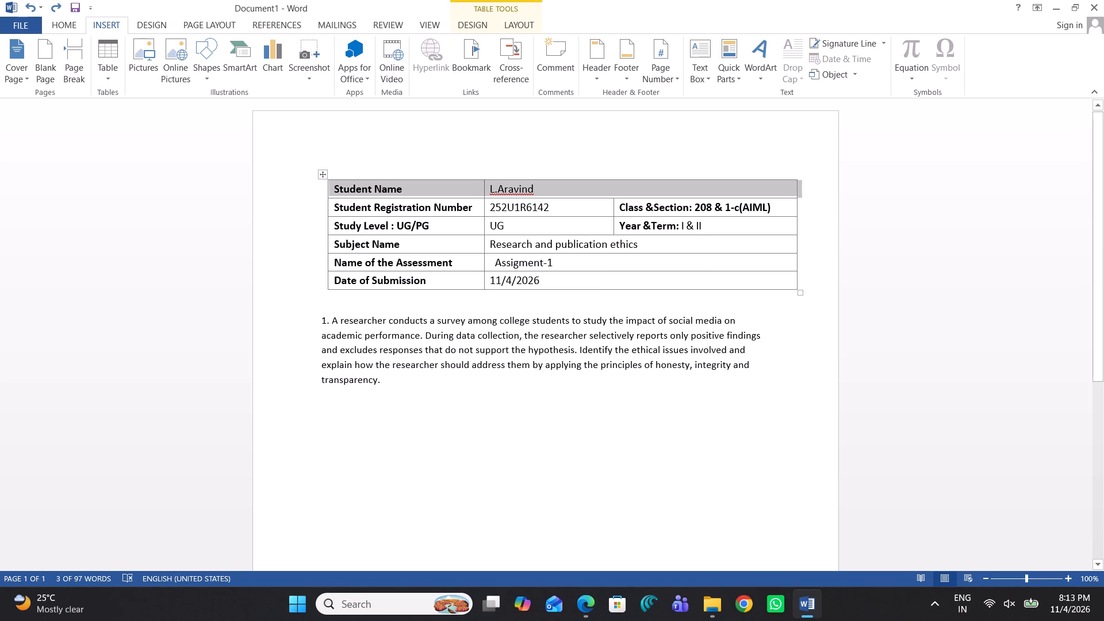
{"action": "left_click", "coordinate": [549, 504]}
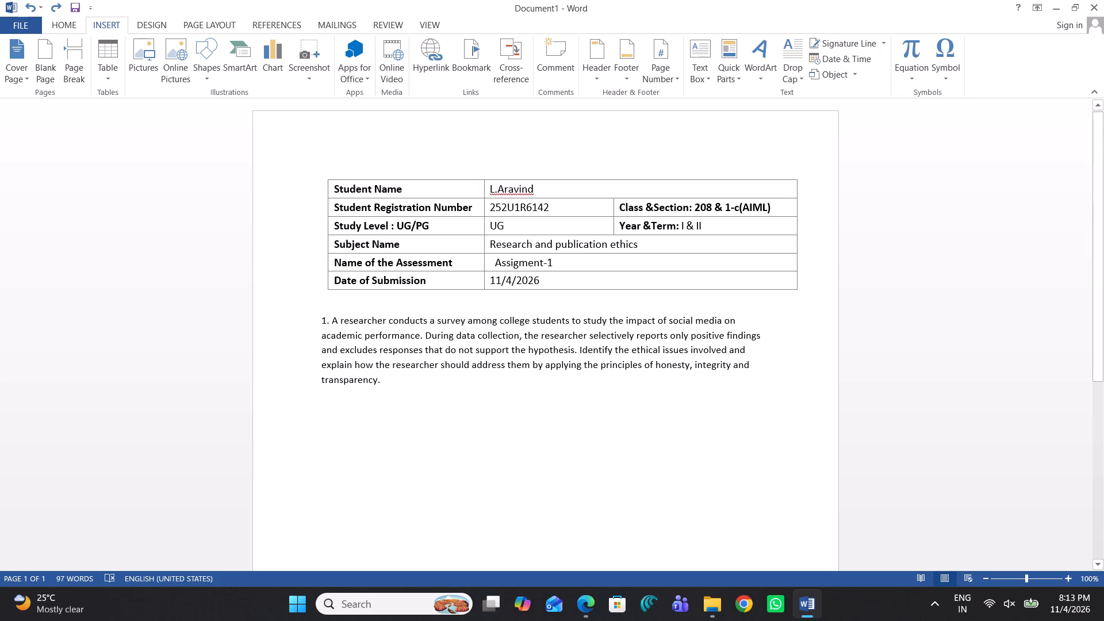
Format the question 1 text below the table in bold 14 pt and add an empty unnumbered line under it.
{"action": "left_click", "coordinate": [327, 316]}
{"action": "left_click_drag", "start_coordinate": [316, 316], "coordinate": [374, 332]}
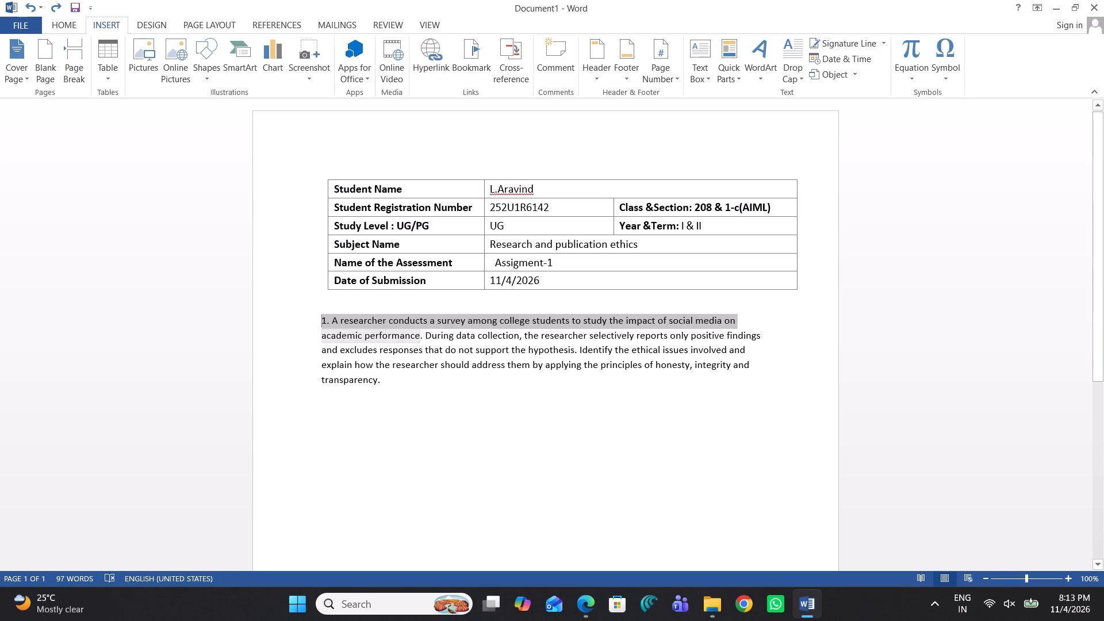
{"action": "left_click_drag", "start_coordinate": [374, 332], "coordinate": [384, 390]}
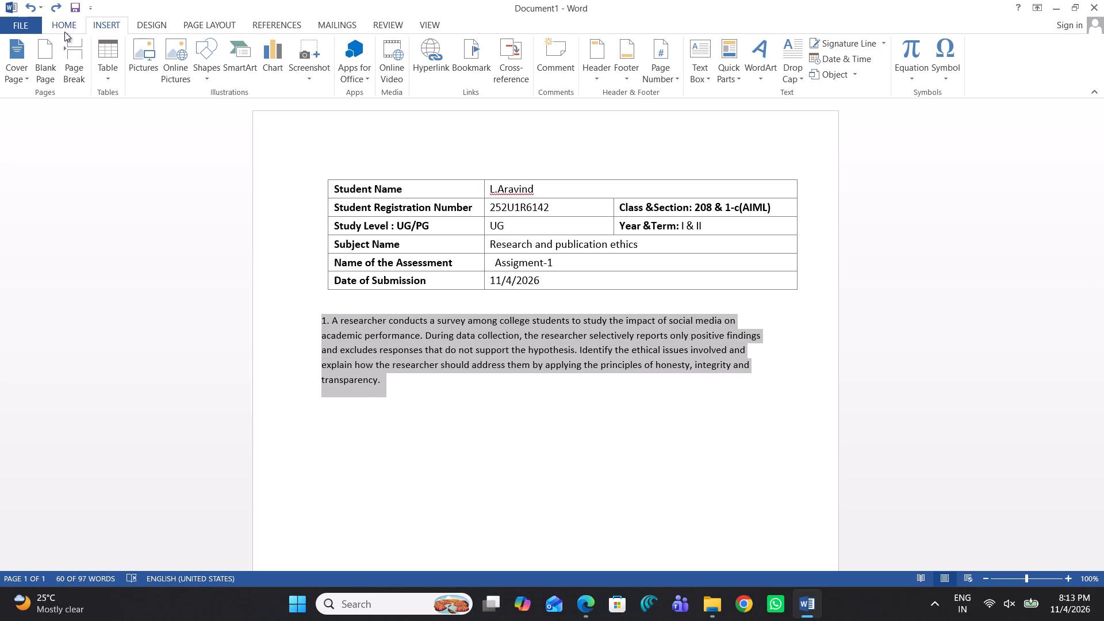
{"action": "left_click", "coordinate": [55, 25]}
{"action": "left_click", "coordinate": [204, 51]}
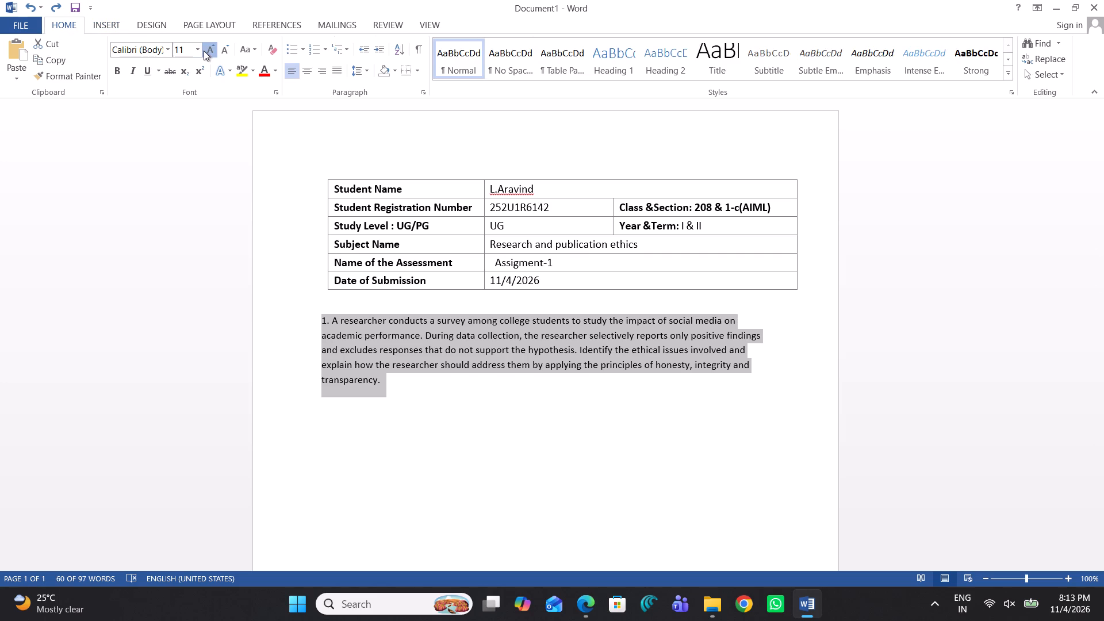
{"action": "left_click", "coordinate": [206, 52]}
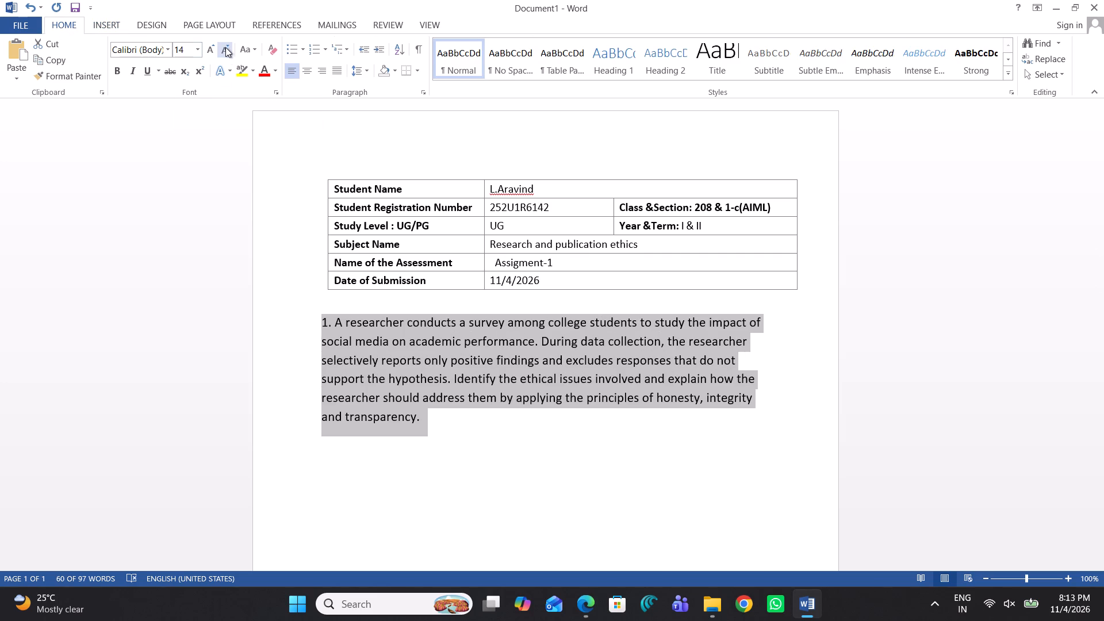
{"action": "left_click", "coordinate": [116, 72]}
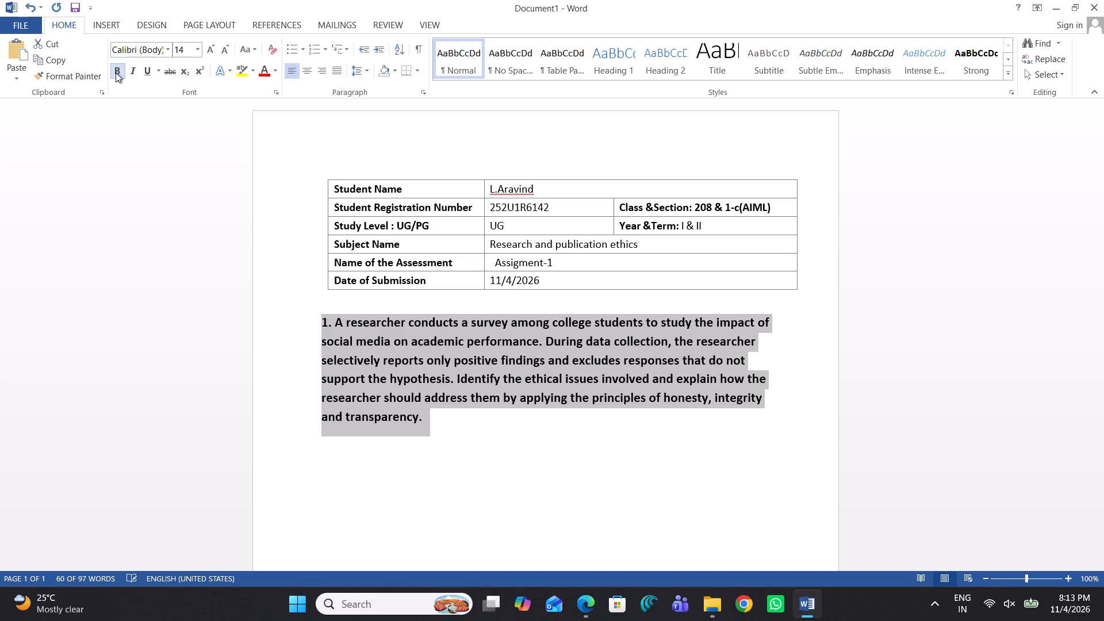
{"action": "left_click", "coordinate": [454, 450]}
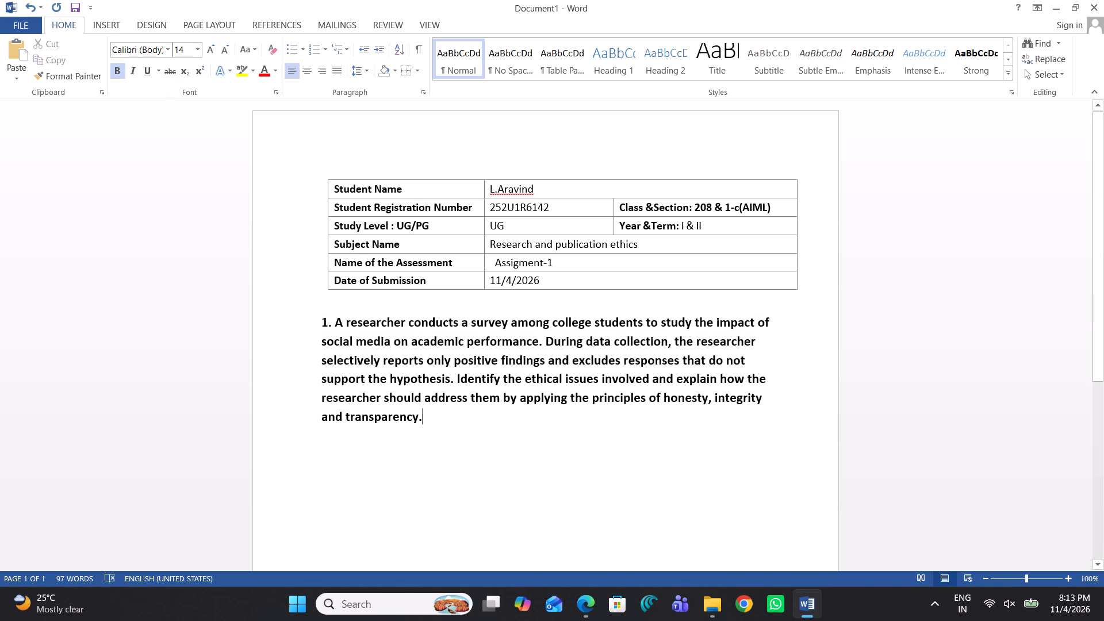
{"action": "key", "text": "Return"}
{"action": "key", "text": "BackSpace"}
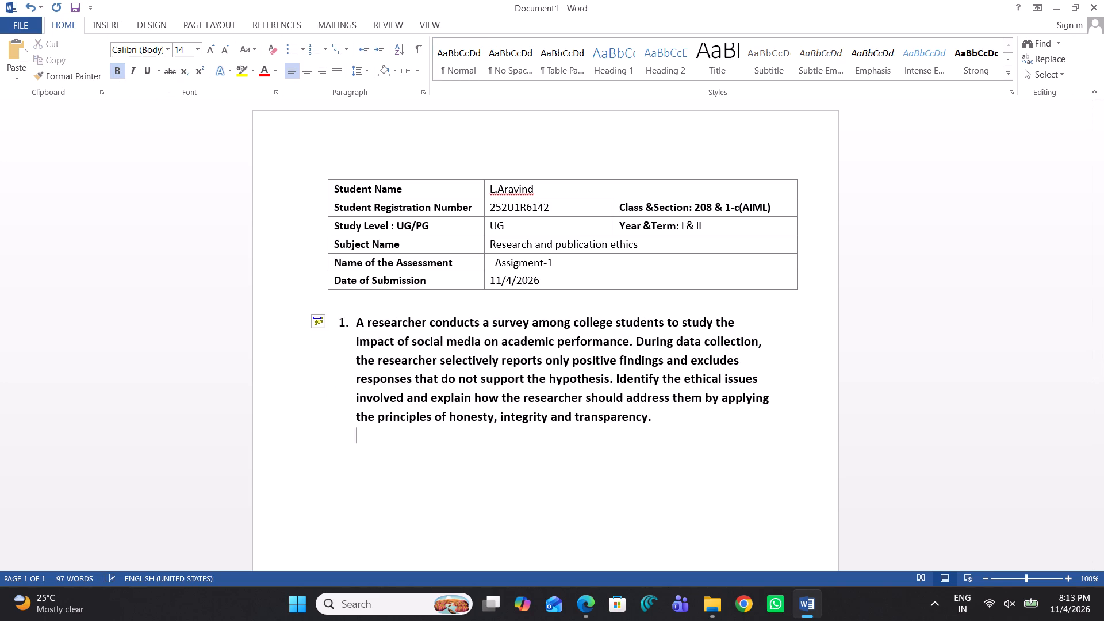
Delete the whole question 1 paragraph below the student details table.
{"action": "scroll", "coordinate": [454, 450], "scroll_direction": "down", "scroll_amount": 1}
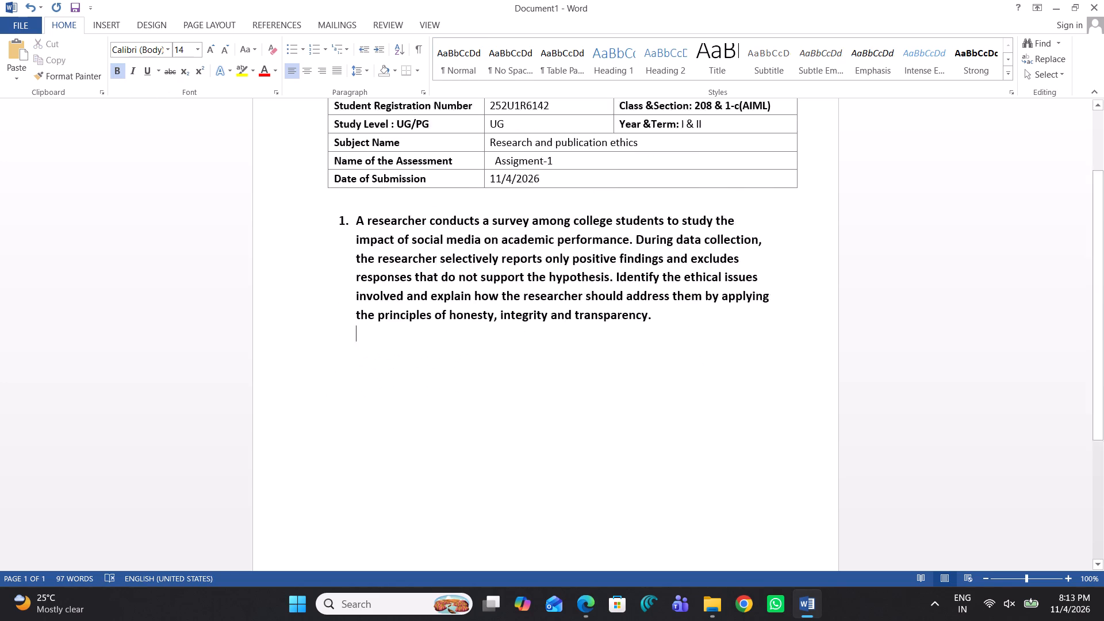
{"action": "scroll", "coordinate": [454, 450], "scroll_direction": "down", "scroll_amount": 2}
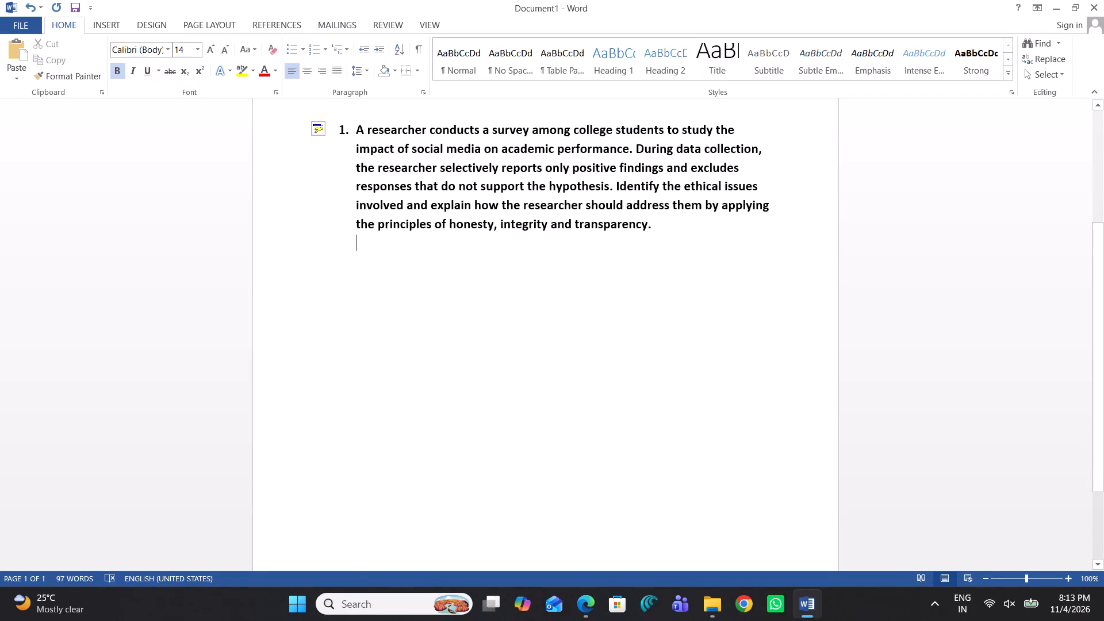
{"action": "left_click", "coordinate": [336, 122]}
{"action": "left_click_drag", "start_coordinate": [336, 122], "coordinate": [634, 250]}
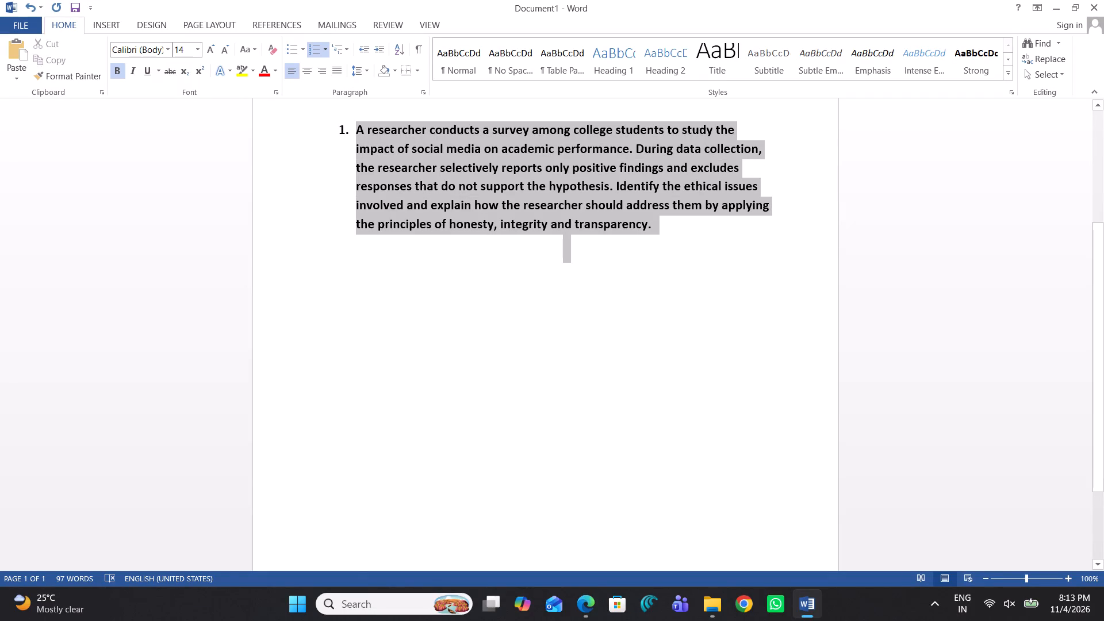
{"action": "left_click_drag", "start_coordinate": [634, 250], "coordinate": [641, 250]}
{"action": "key", "text": "Delete"}
{"action": "scroll", "coordinate": [641, 250], "scroll_direction": "up", "scroll_amount": 2}
{"action": "scroll", "coordinate": [641, 250], "scroll_direction": "down", "scroll_amount": 1}
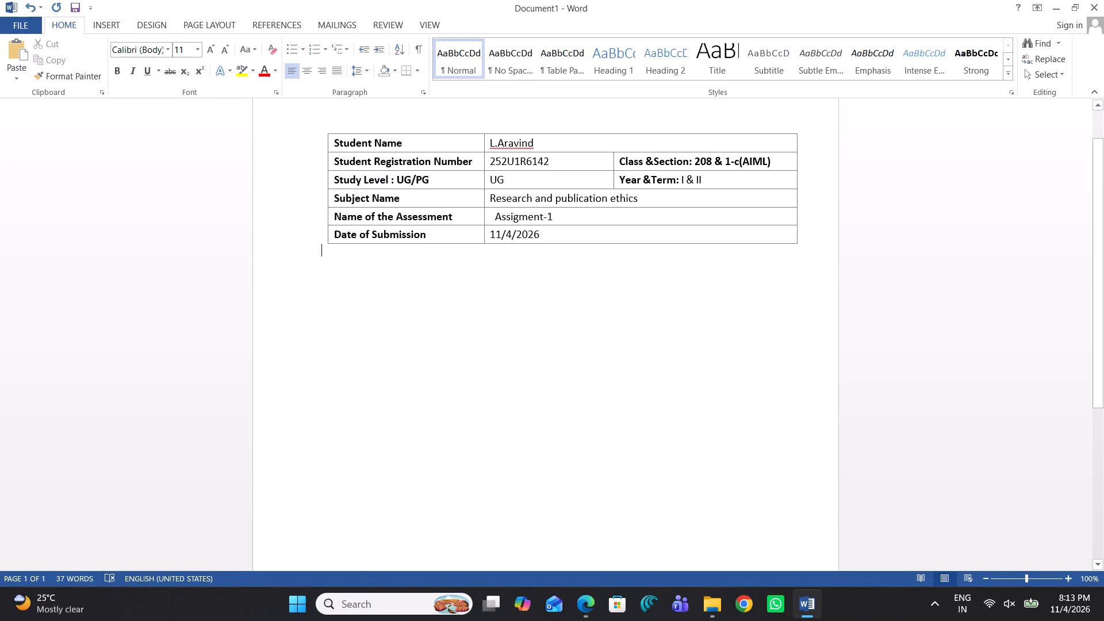
{"action": "scroll", "coordinate": [641, 250], "scroll_direction": "down", "scroll_amount": 1}
Leave a blank line under the table and insert picture 1, copied from the Downloads folder, into the Word document there.
{"action": "key", "text": "Return"}
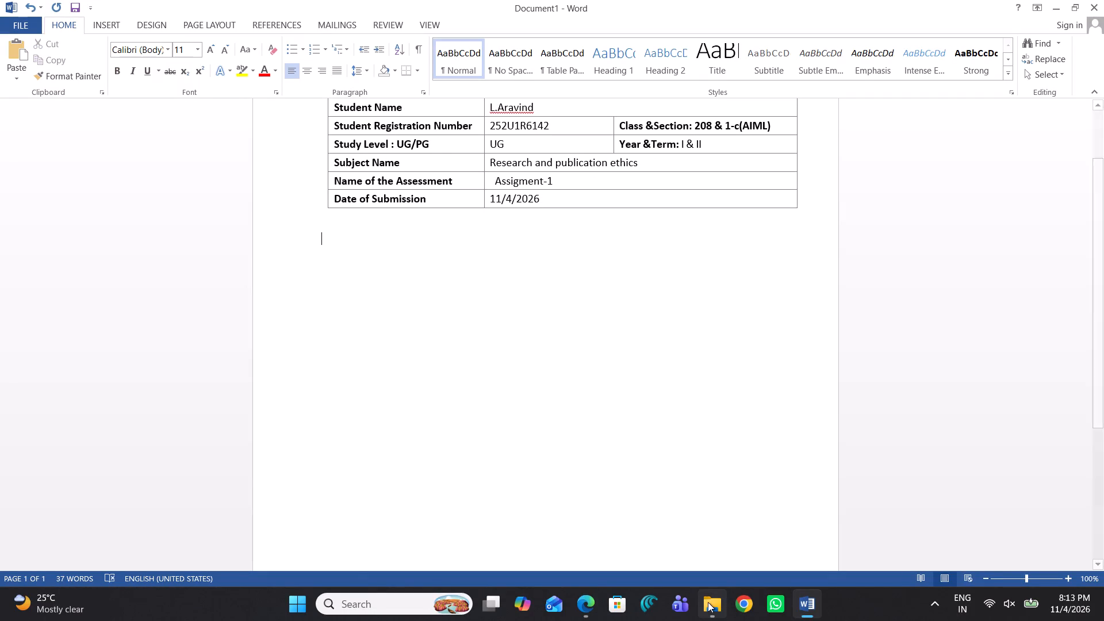
{"action": "left_click", "coordinate": [704, 610]}
{"action": "left_click", "coordinate": [254, 237]}
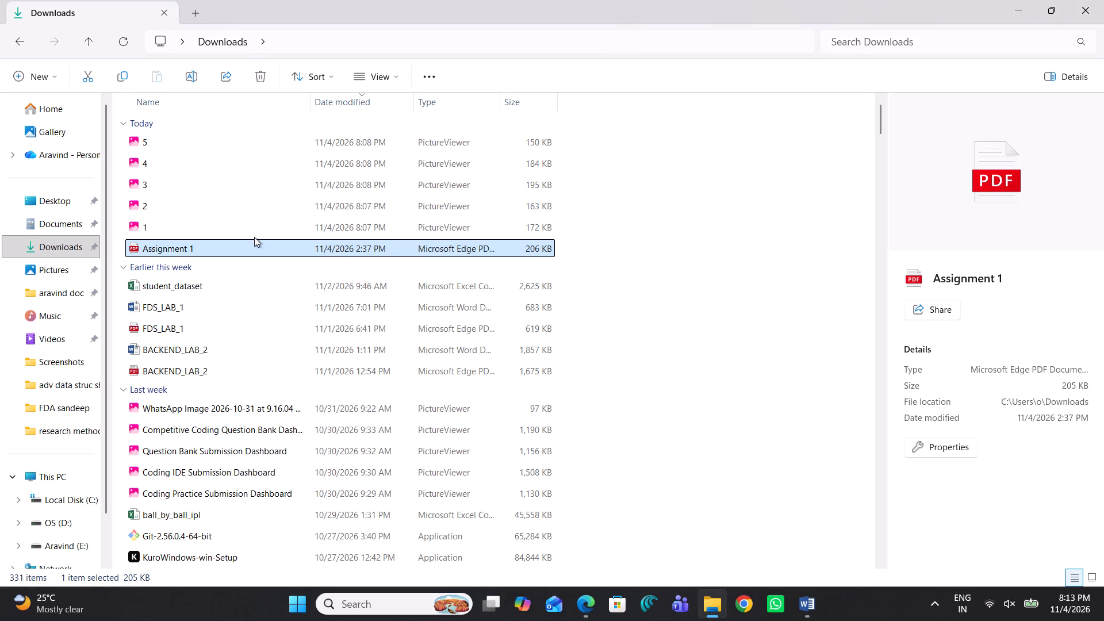
{"action": "left_click", "coordinate": [254, 228]}
{"action": "key", "text": "ctrl+c"}
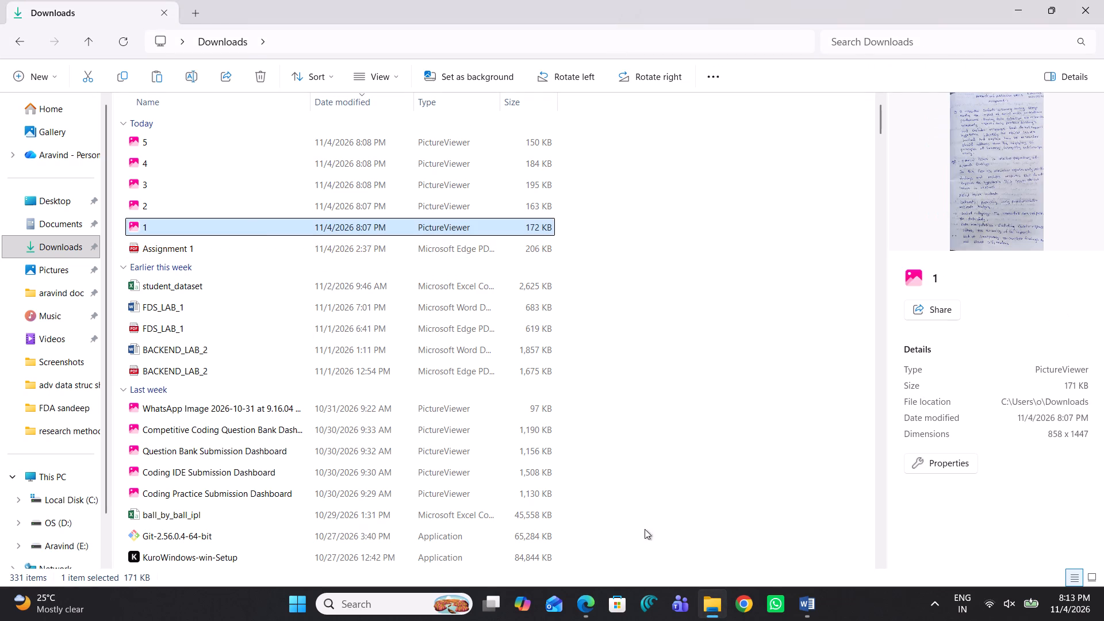
{"action": "left_click", "coordinate": [809, 618]}
{"action": "key", "text": "ctrl+v"}
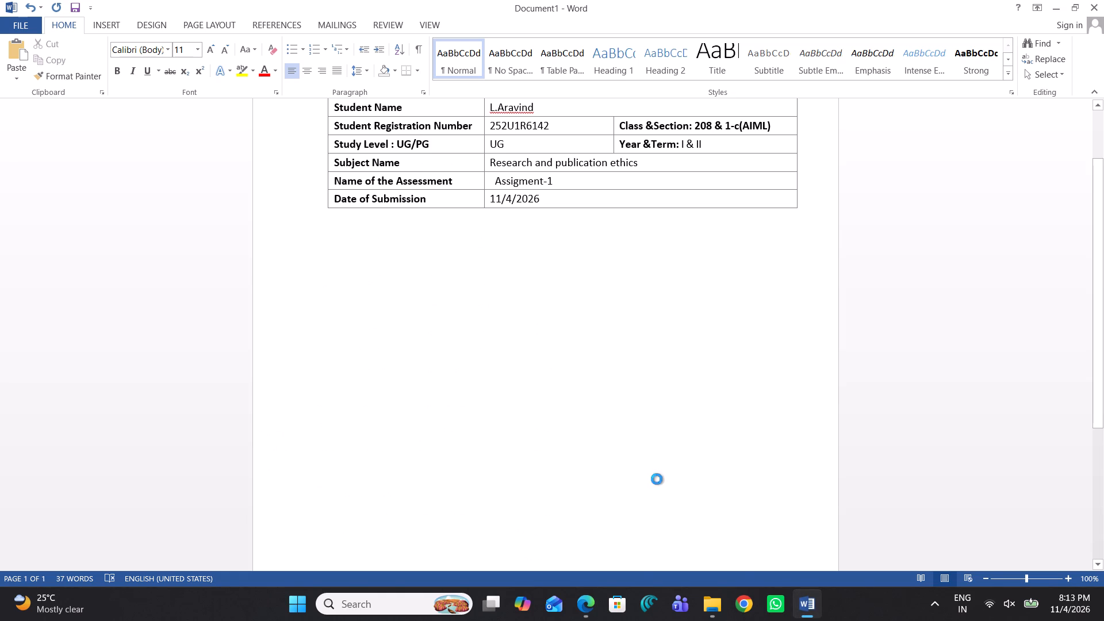
Shrink picture 1 proportionally from its corner until it leaves a small space at the bottom of page 2.
{"action": "scroll", "coordinate": [657, 429], "scroll_direction": "down", "scroll_amount": 1}
{"action": "scroll", "coordinate": [657, 429], "scroll_direction": "down", "scroll_amount": 3, "text": "ctrl"}
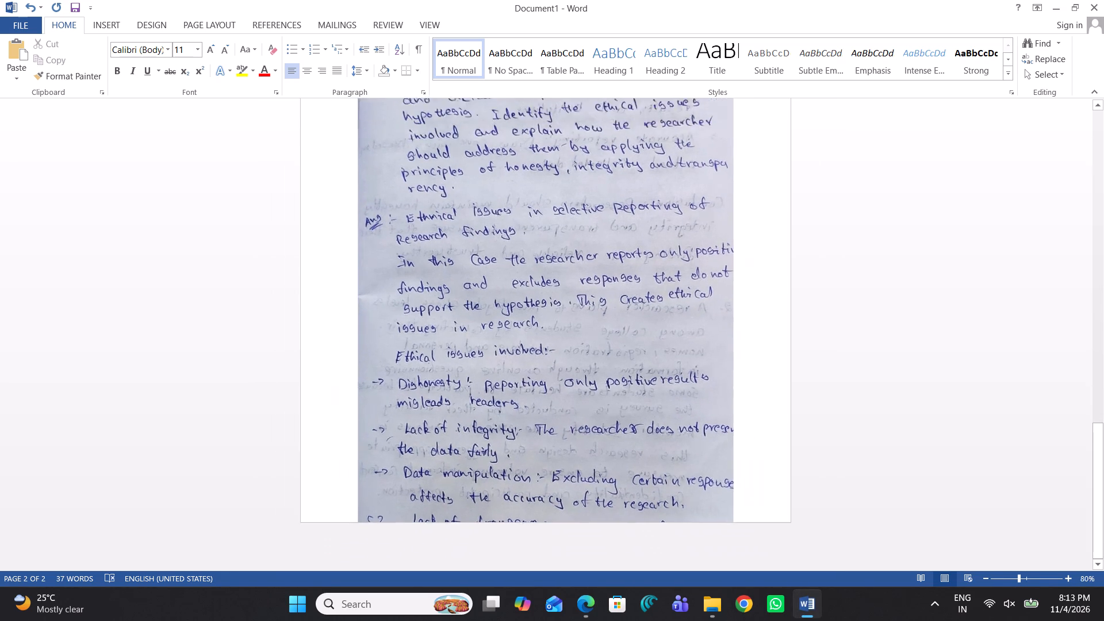
{"action": "scroll", "coordinate": [657, 429], "scroll_direction": "down", "scroll_amount": 2, "text": "ctrl"}
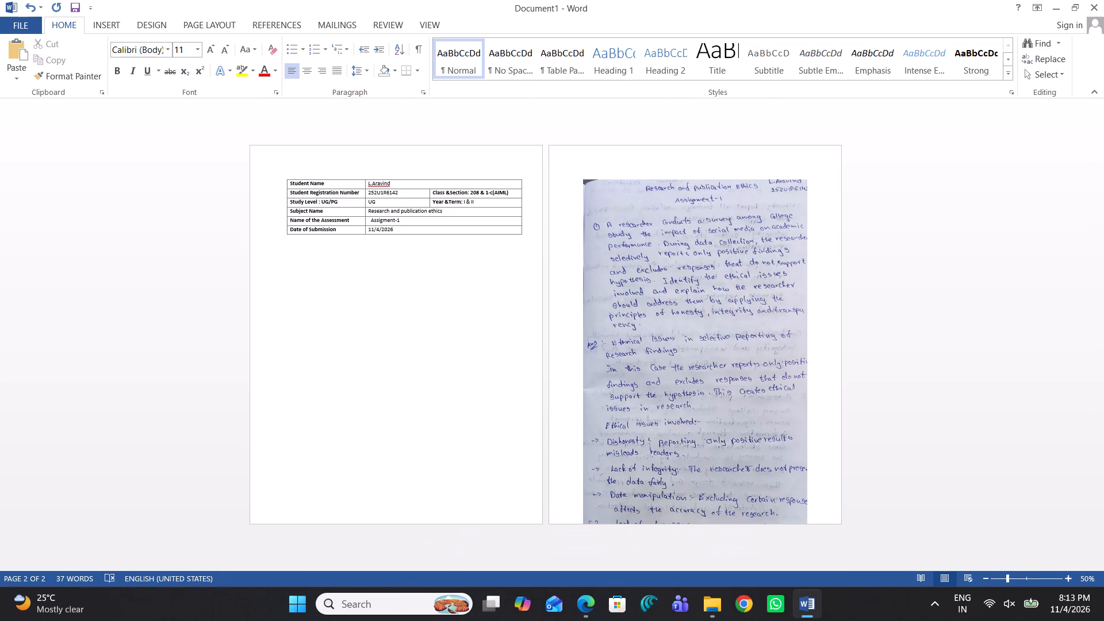
{"action": "scroll", "coordinate": [657, 429], "scroll_direction": "up", "scroll_amount": 4, "text": "ctrl"}
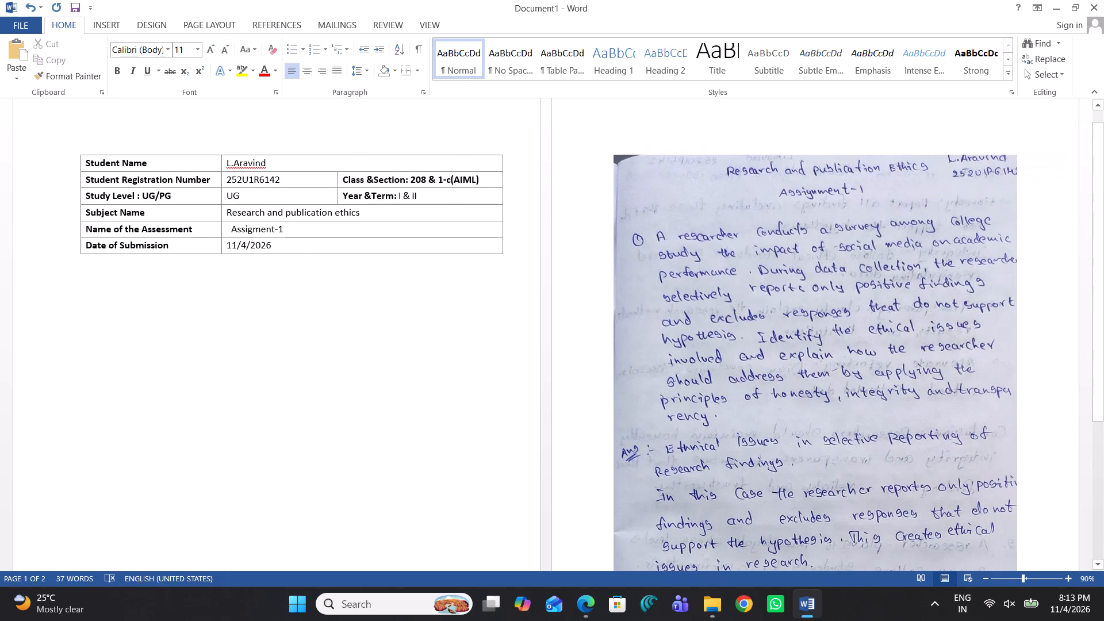
{"action": "scroll", "coordinate": [680, 428], "scroll_direction": "up", "scroll_amount": 2, "text": "ctrl"}
{"action": "scroll", "coordinate": [647, 379], "scroll_direction": "down", "scroll_amount": 8}
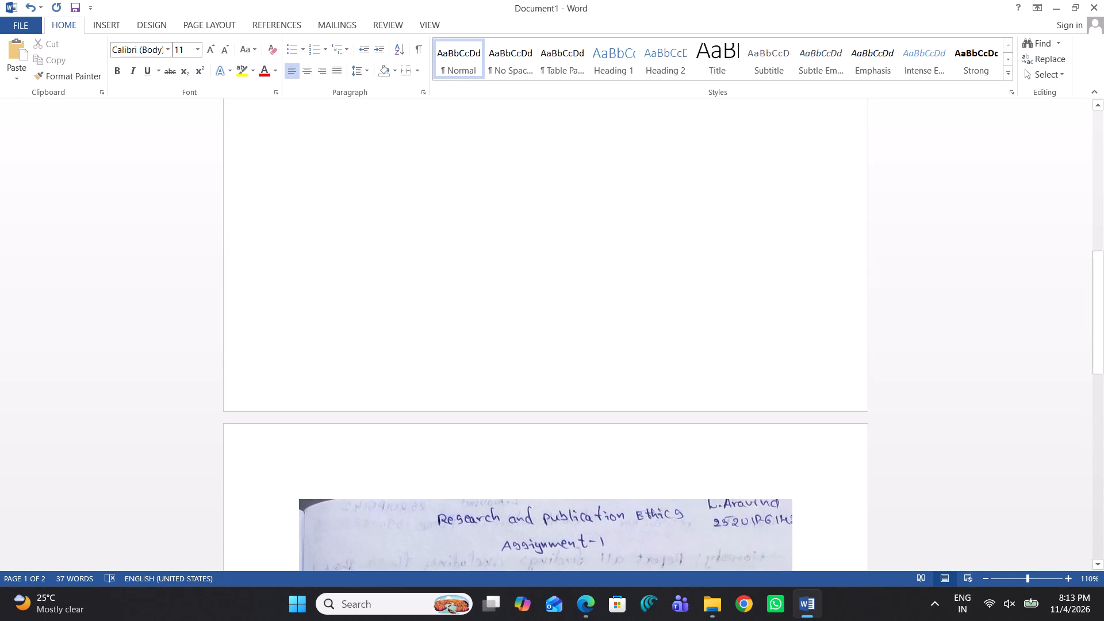
{"action": "scroll", "coordinate": [647, 379], "scroll_direction": "down", "scroll_amount": 2}
{"action": "scroll", "coordinate": [647, 379], "scroll_direction": "up", "scroll_amount": 2}
{"action": "left_click", "coordinate": [650, 287]}
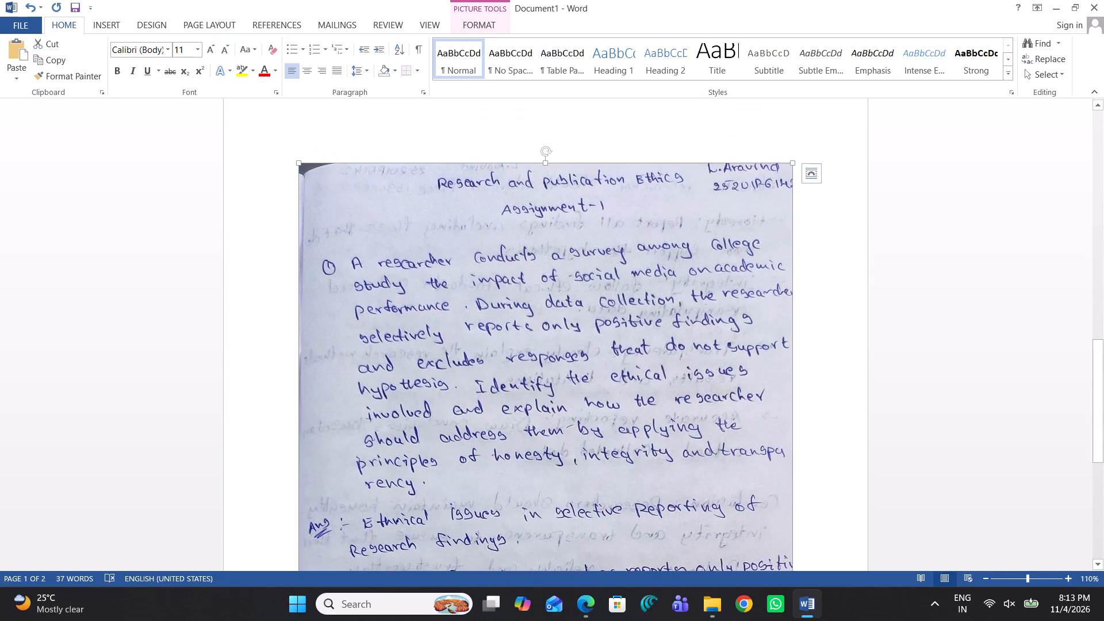
{"action": "left_click_drag", "start_coordinate": [299, 162], "coordinate": [369, 239]}
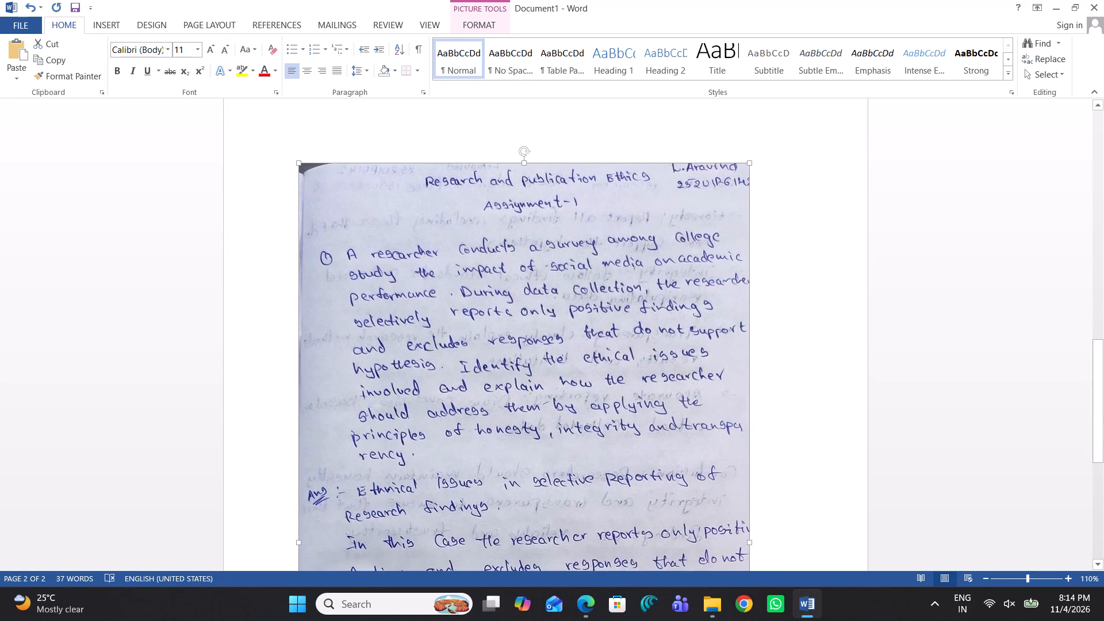
{"action": "scroll", "coordinate": [369, 239], "scroll_direction": "down", "scroll_amount": 7}
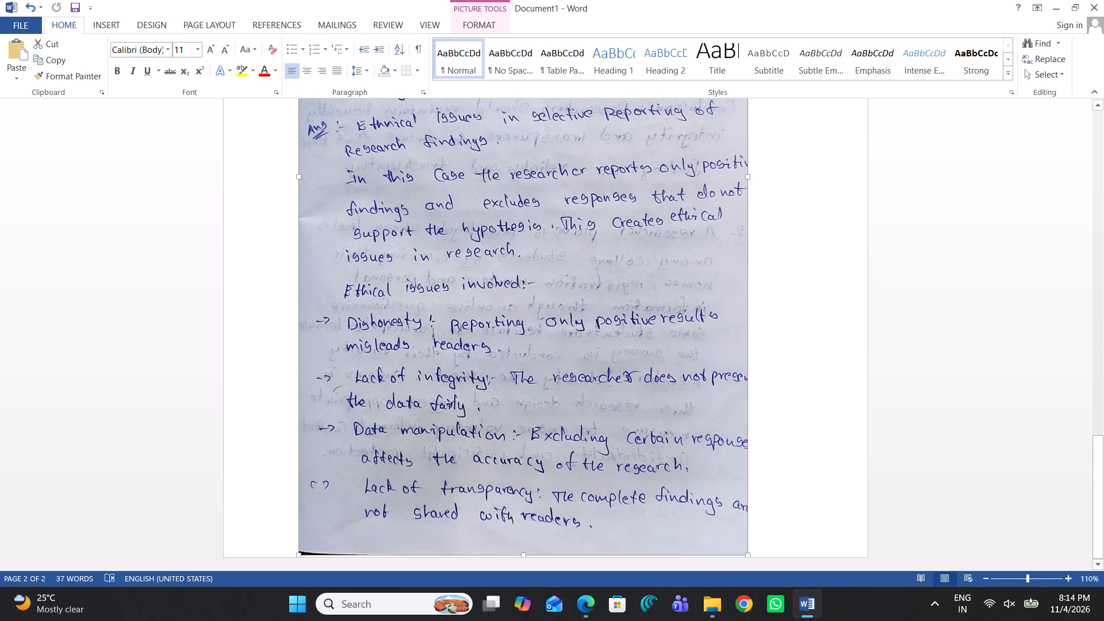
{"action": "scroll", "coordinate": [369, 239], "scroll_direction": "down", "scroll_amount": 2}
{"action": "scroll", "coordinate": [349, 275], "scroll_direction": "up", "scroll_amount": 3}
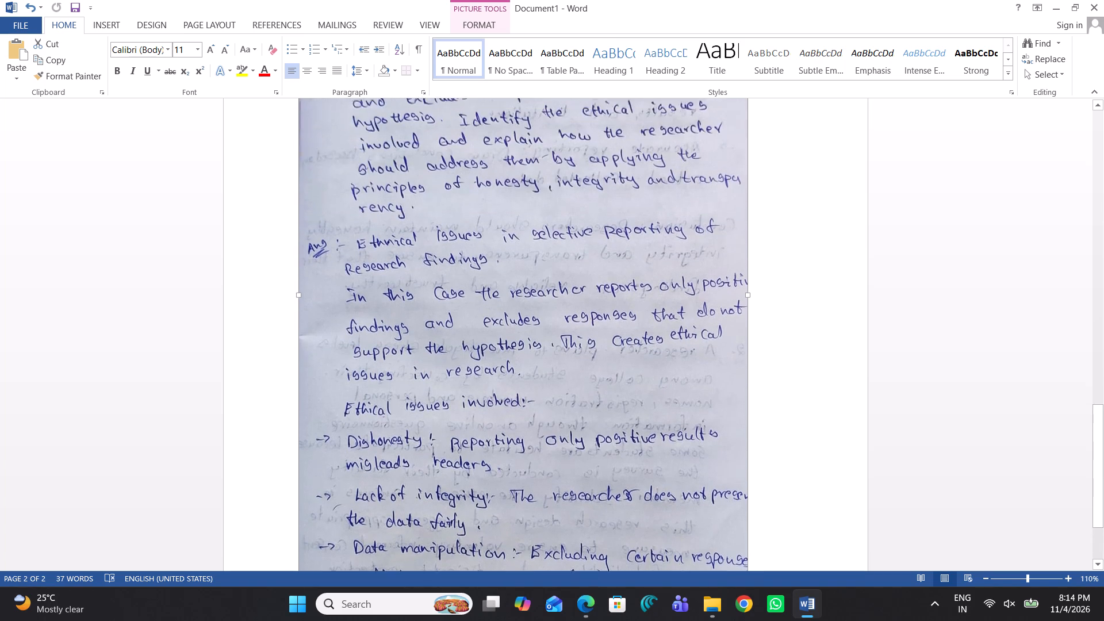
{"action": "scroll", "coordinate": [349, 275], "scroll_direction": "up", "scroll_amount": 4}
{"action": "left_click_drag", "start_coordinate": [300, 256], "coordinate": [306, 268]}
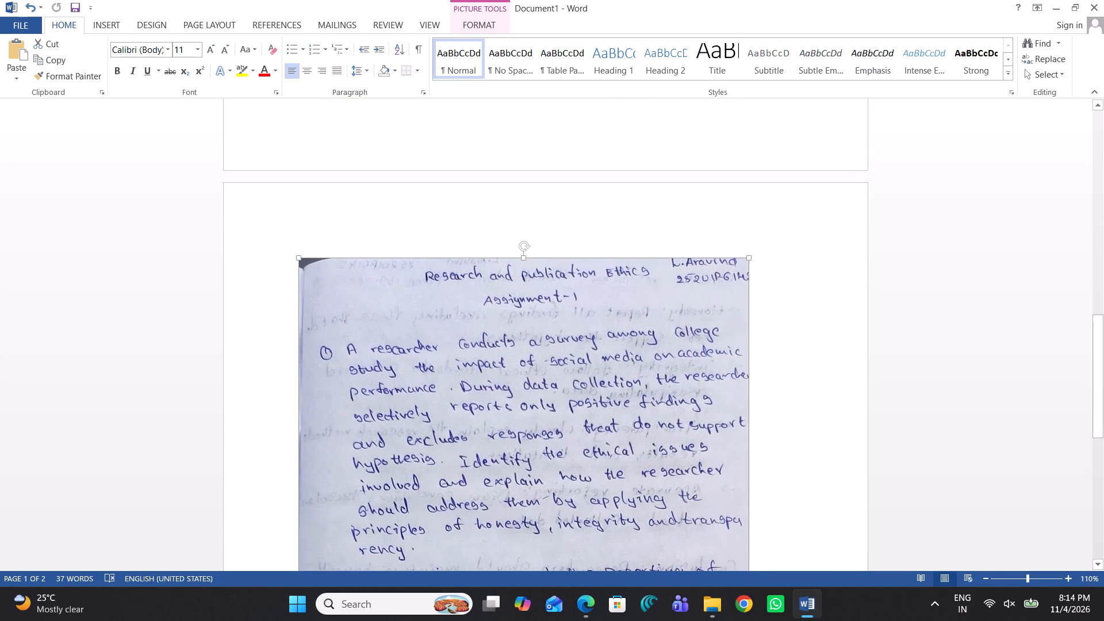
{"action": "left_click_drag", "start_coordinate": [306, 268], "coordinate": [324, 288]}
{"action": "scroll", "coordinate": [324, 288], "scroll_direction": "down", "scroll_amount": 9}
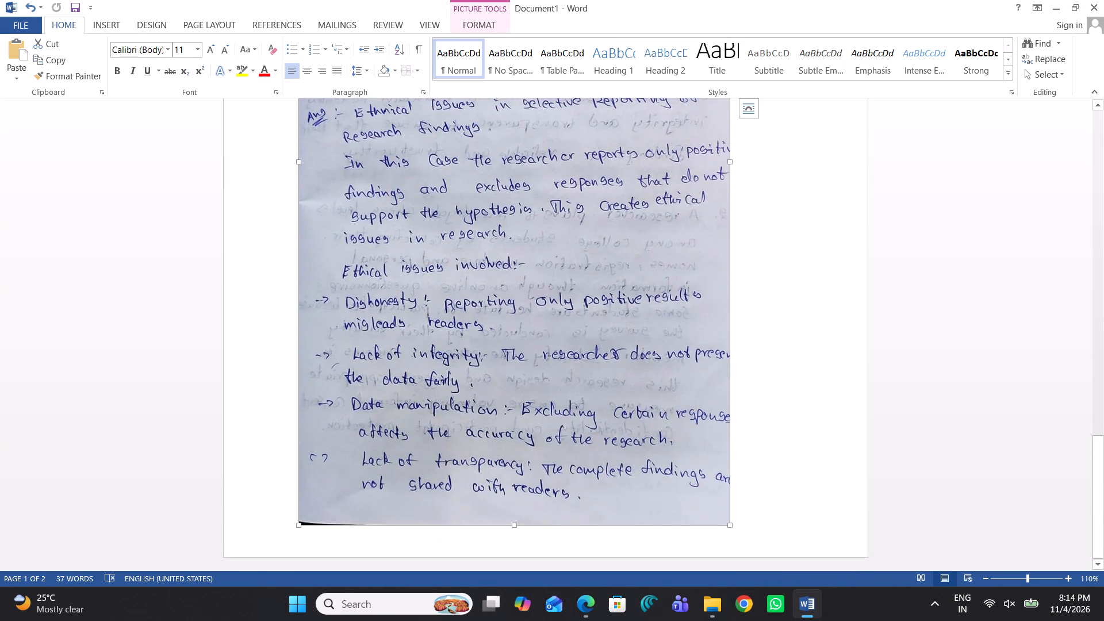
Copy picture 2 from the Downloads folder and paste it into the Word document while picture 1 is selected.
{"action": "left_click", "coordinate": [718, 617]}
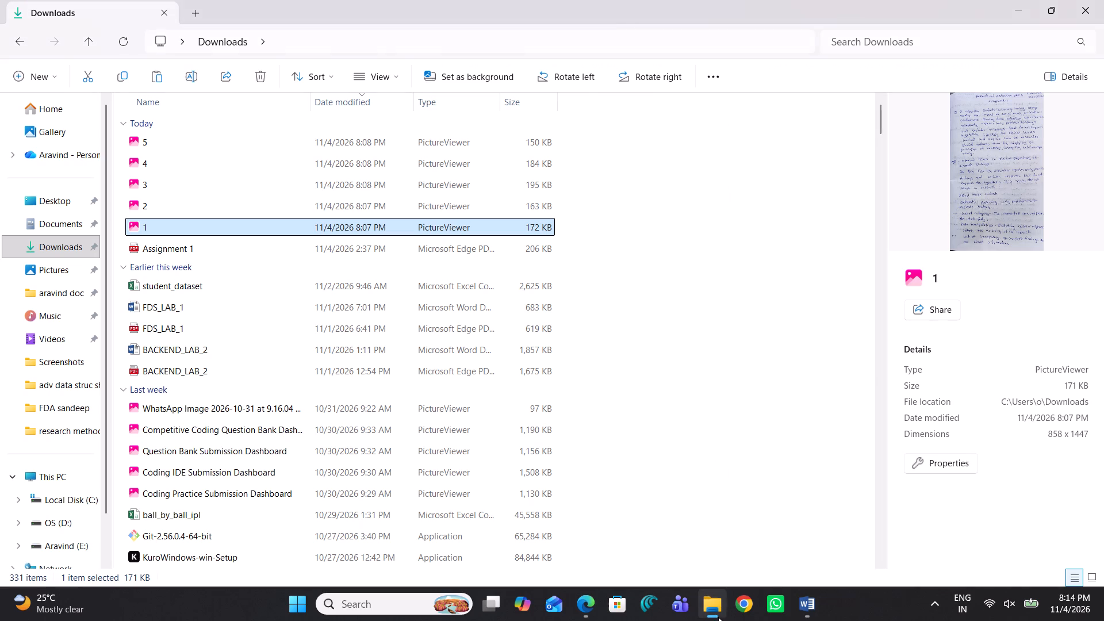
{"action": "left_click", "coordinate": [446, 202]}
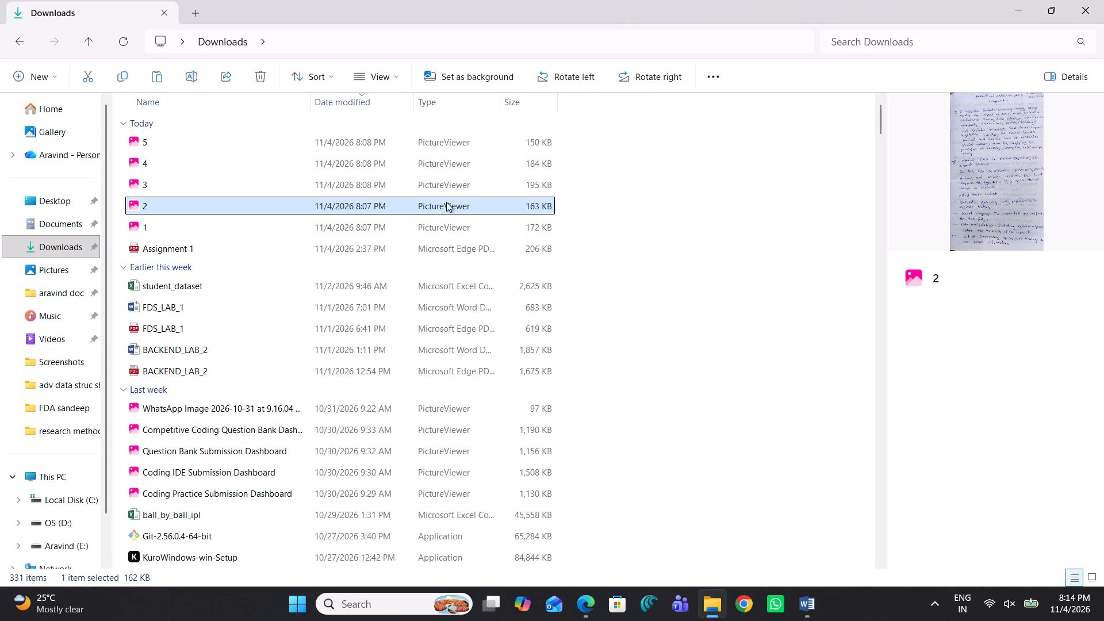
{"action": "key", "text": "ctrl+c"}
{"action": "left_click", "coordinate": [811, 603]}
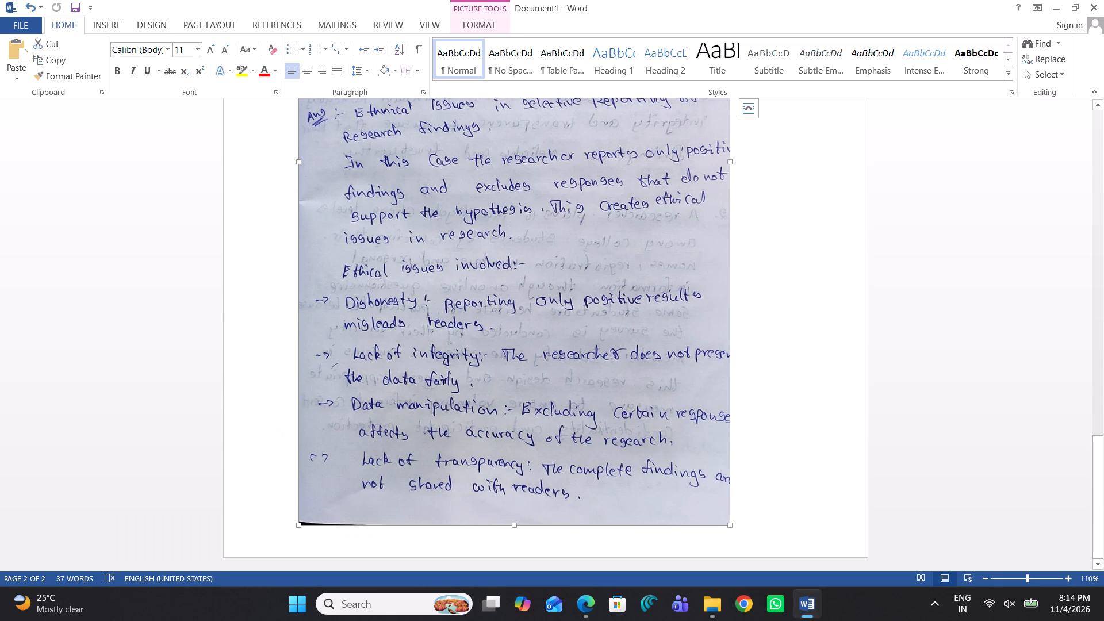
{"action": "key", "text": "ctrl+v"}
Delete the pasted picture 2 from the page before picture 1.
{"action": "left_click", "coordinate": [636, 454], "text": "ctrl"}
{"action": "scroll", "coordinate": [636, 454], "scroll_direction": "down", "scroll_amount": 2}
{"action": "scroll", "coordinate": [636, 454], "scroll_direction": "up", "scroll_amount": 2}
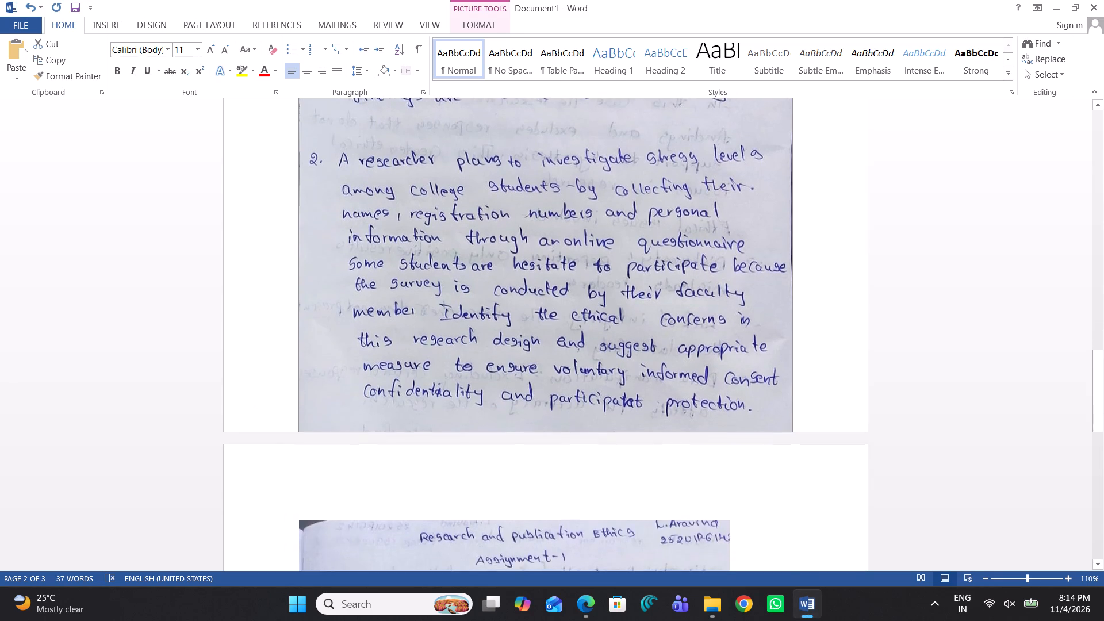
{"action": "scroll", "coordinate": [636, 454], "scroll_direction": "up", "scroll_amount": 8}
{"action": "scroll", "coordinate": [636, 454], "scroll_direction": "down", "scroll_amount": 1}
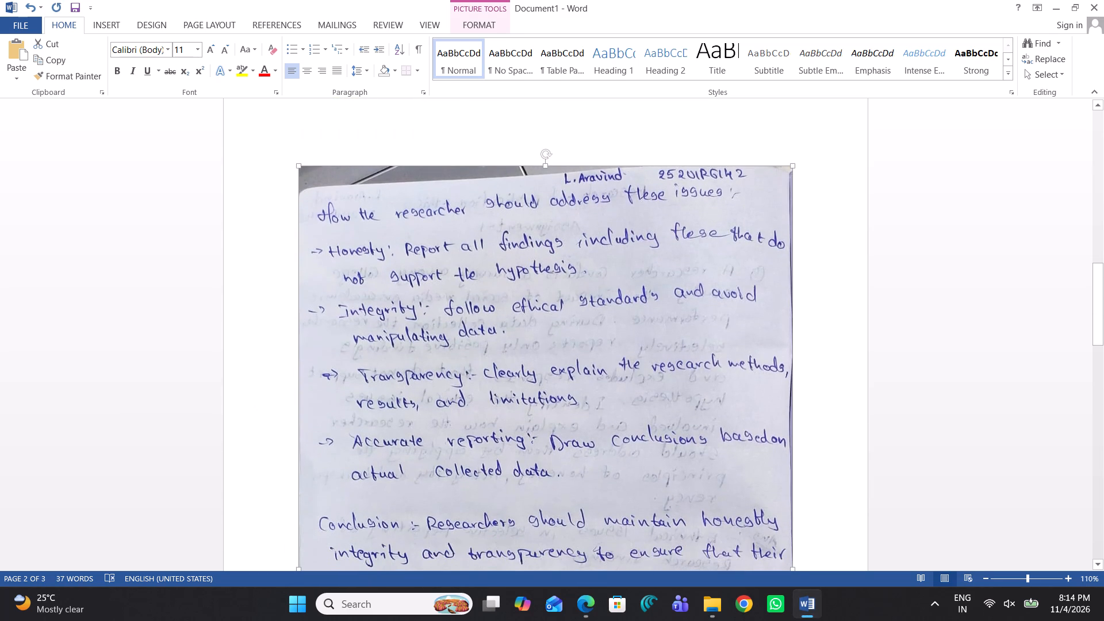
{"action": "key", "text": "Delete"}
Copy picture 2 from the Downloads folder and insert it directly after picture 1 in the Word document.
{"action": "scroll", "coordinate": [636, 454], "scroll_direction": "down", "scroll_amount": 9}
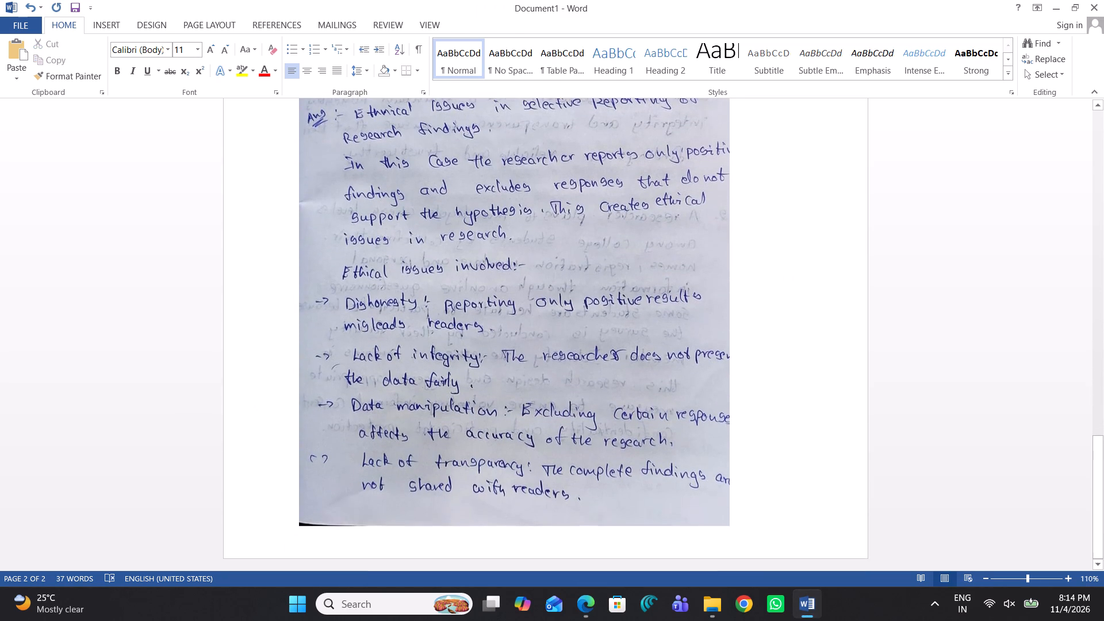
{"action": "scroll", "coordinate": [636, 454], "scroll_direction": "down", "scroll_amount": 2}
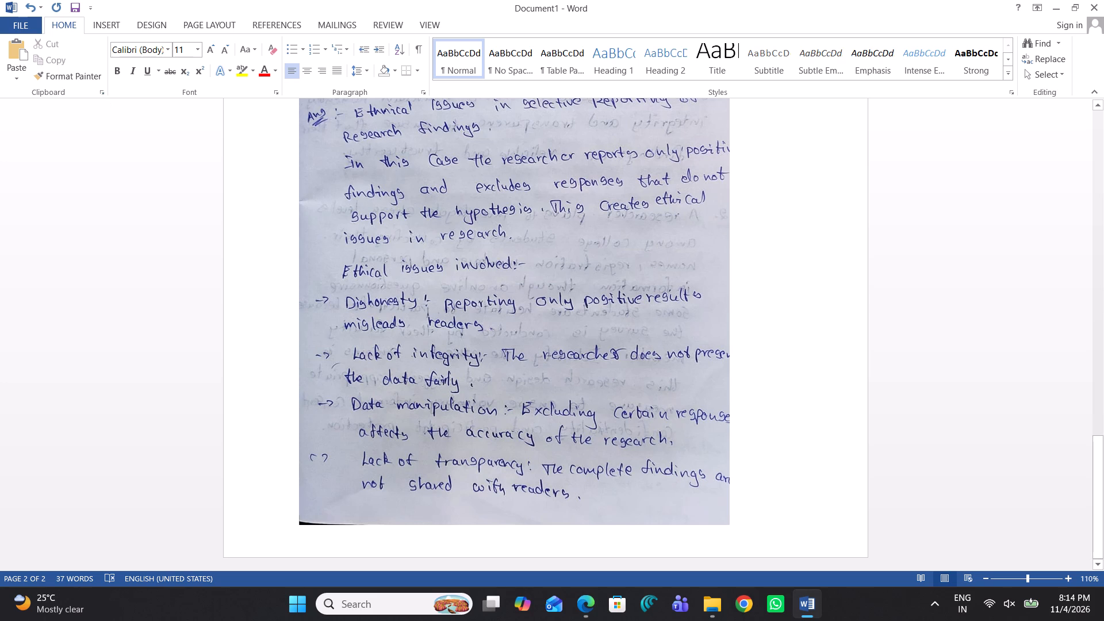
{"action": "left_click", "coordinate": [761, 534]}
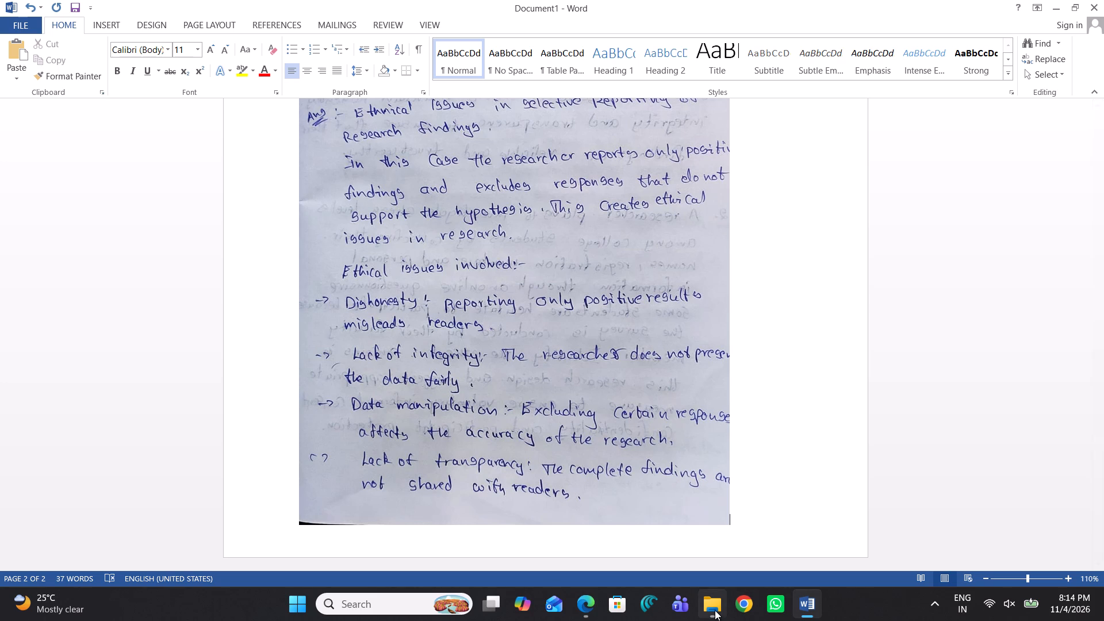
{"action": "left_click", "coordinate": [715, 610]}
{"action": "key", "text": "ctrl+c"}
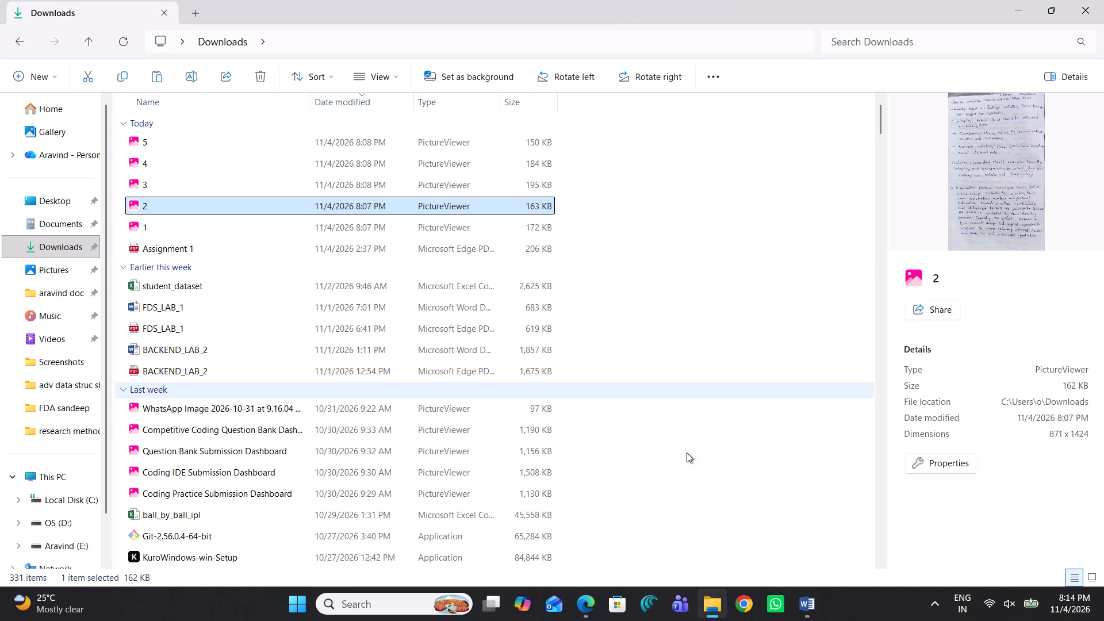
{"action": "left_click", "coordinate": [802, 608]}
{"action": "key", "text": "ctrl+v"}
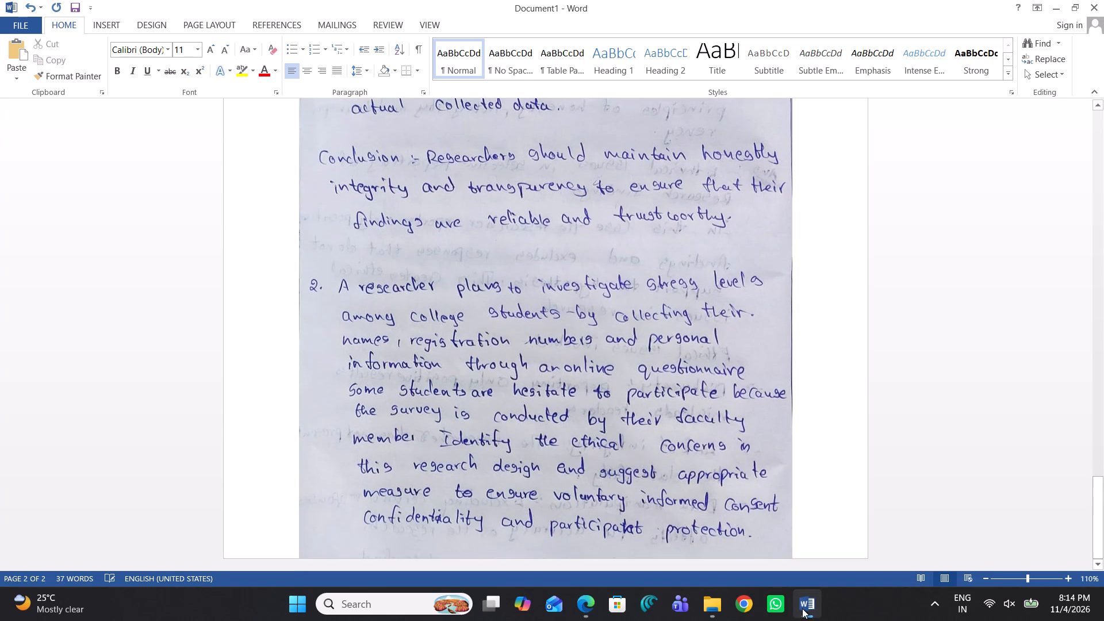
Shrink picture 2 on page 3 proportionally from its corner to about the same width as picture 1.
{"action": "scroll", "coordinate": [802, 608], "scroll_direction": "down", "scroll_amount": 9}
{"action": "scroll", "coordinate": [681, 476], "scroll_direction": "down", "scroll_amount": 13}
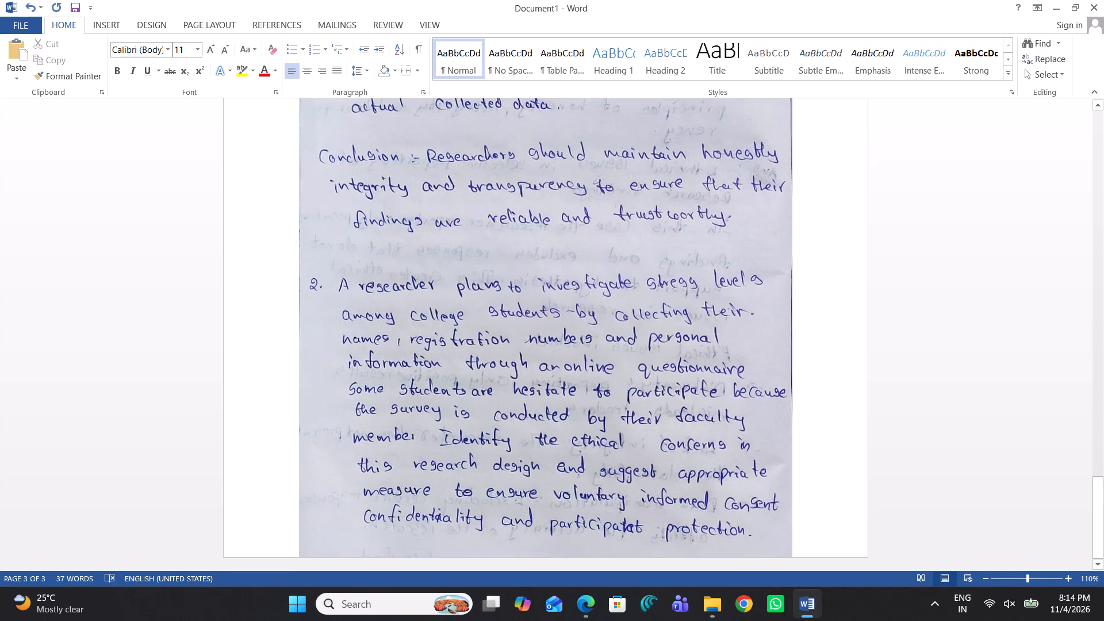
{"action": "scroll", "coordinate": [681, 476], "scroll_direction": "down", "scroll_amount": 1}
{"action": "scroll", "coordinate": [681, 476], "scroll_direction": "up", "scroll_amount": 7}
{"action": "left_click", "coordinate": [520, 435]}
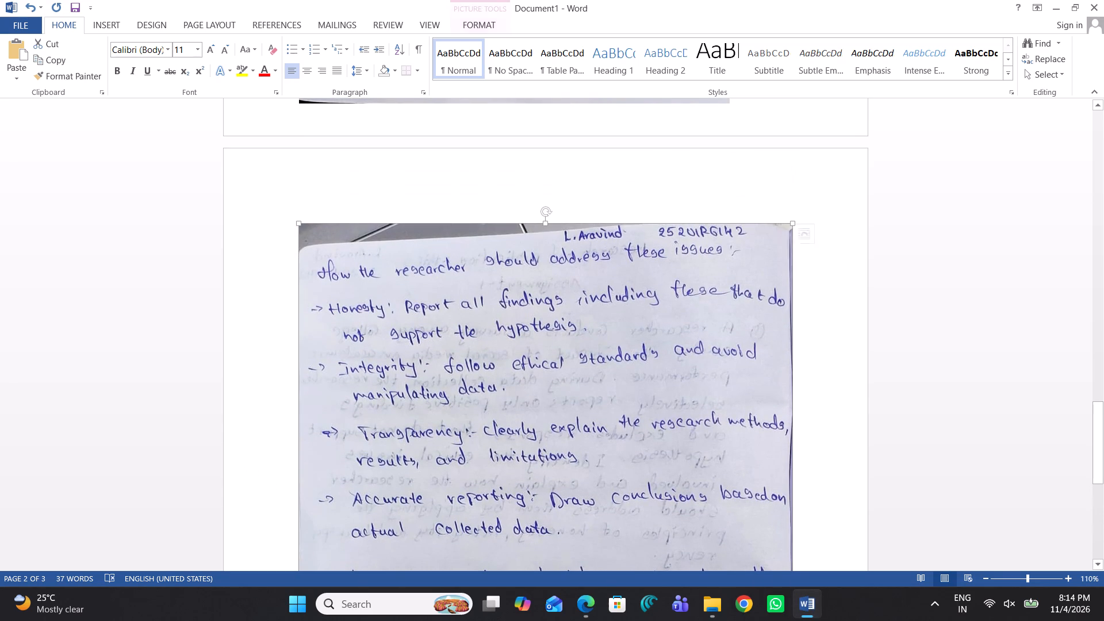
{"action": "left_click_drag", "start_coordinate": [296, 223], "coordinate": [356, 279]}
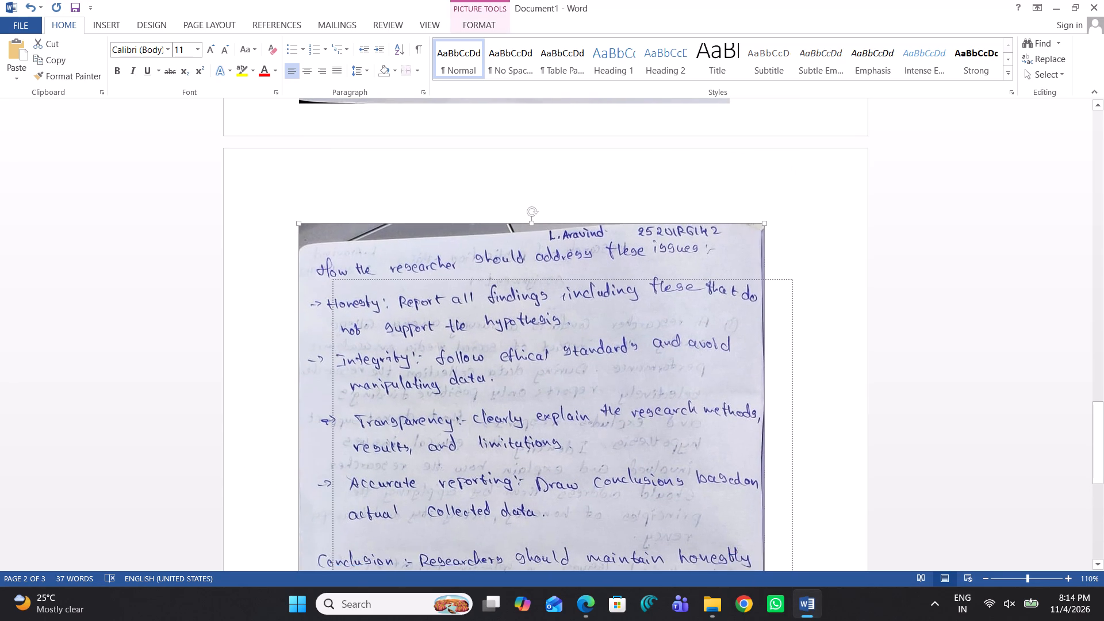
{"action": "left_click_drag", "start_coordinate": [356, 279], "coordinate": [392, 330]}
Copy picture 3 from the Downloads folder and insert it directly after picture 2 in the Word document.
{"action": "scroll", "coordinate": [392, 330], "scroll_direction": "down", "scroll_amount": 9}
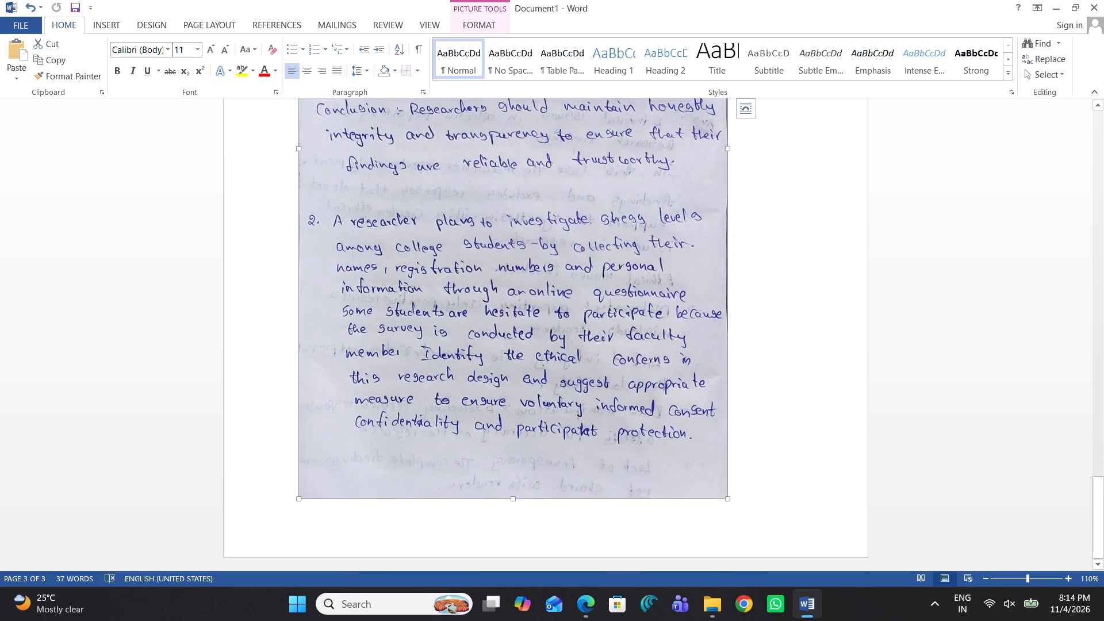
{"action": "left_click", "coordinate": [745, 496]}
{"action": "left_click", "coordinate": [712, 607]}
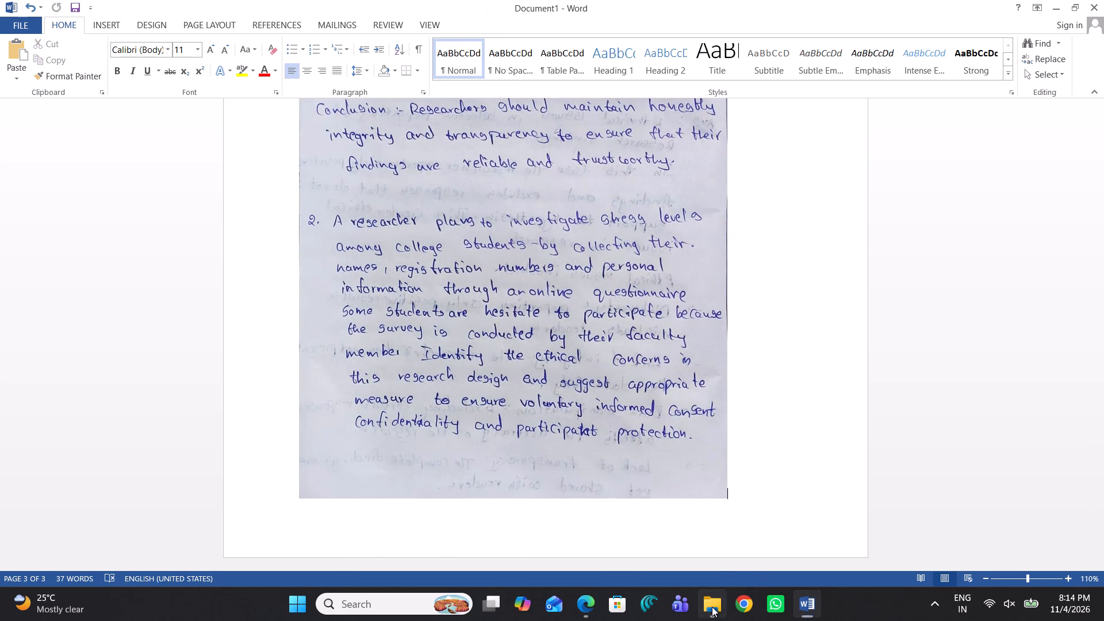
{"action": "left_click", "coordinate": [381, 181]}
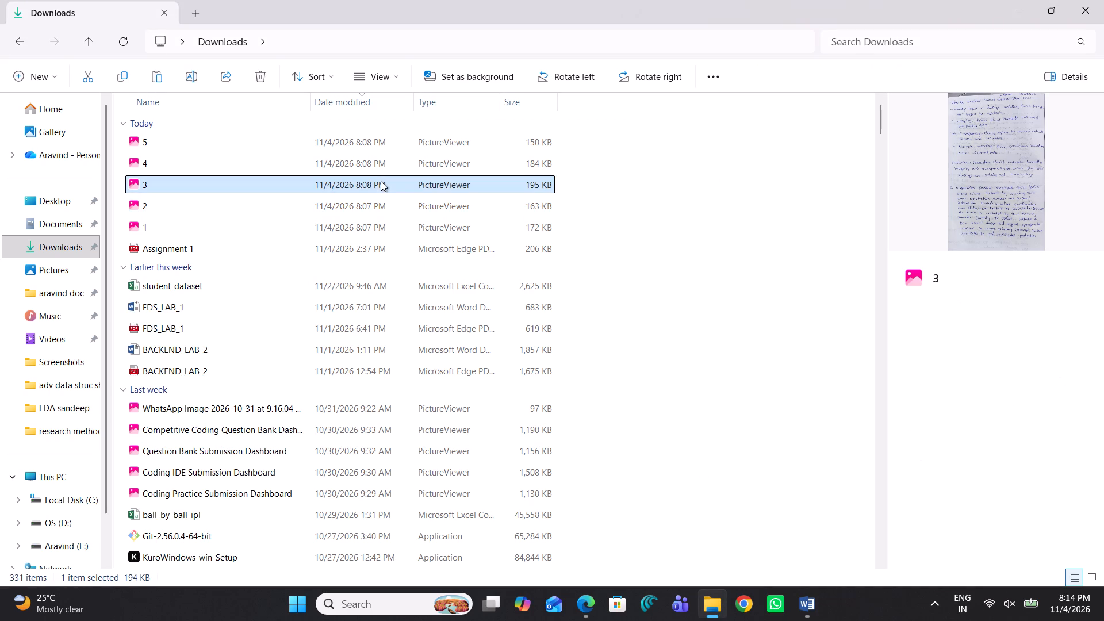
{"action": "key", "text": "ctrl+c"}
{"action": "left_click", "coordinate": [815, 607]}
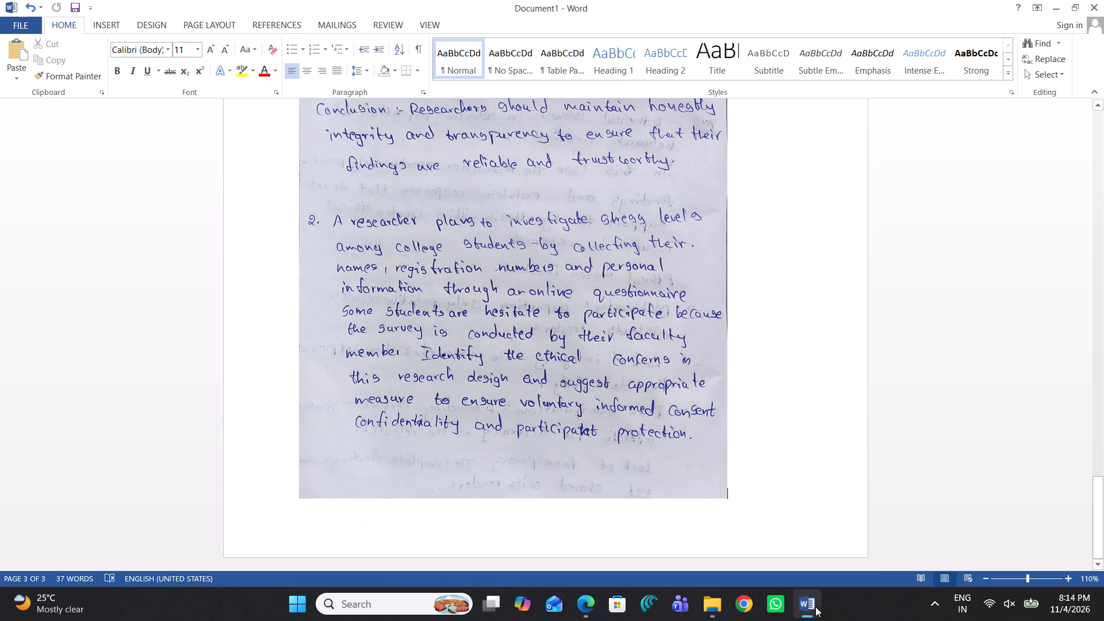
{"action": "key", "text": "ctrl+v"}
Shrink picture 3 on page 4 proportionally from its corner to about the same width as picture 2.
{"action": "scroll", "coordinate": [614, 424], "scroll_direction": "down", "scroll_amount": 1}
{"action": "left_click", "coordinate": [614, 424]}
{"action": "scroll", "coordinate": [614, 424], "scroll_direction": "up", "scroll_amount": 6}
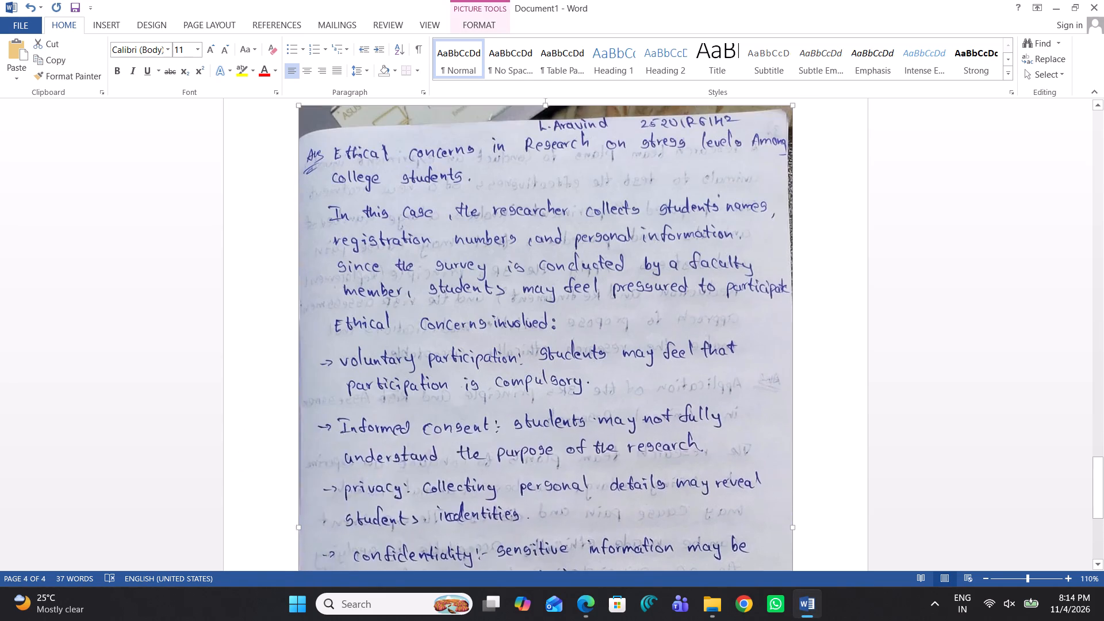
{"action": "scroll", "coordinate": [614, 424], "scroll_direction": "up", "scroll_amount": 1}
{"action": "left_click_drag", "start_coordinate": [300, 166], "coordinate": [305, 172]}
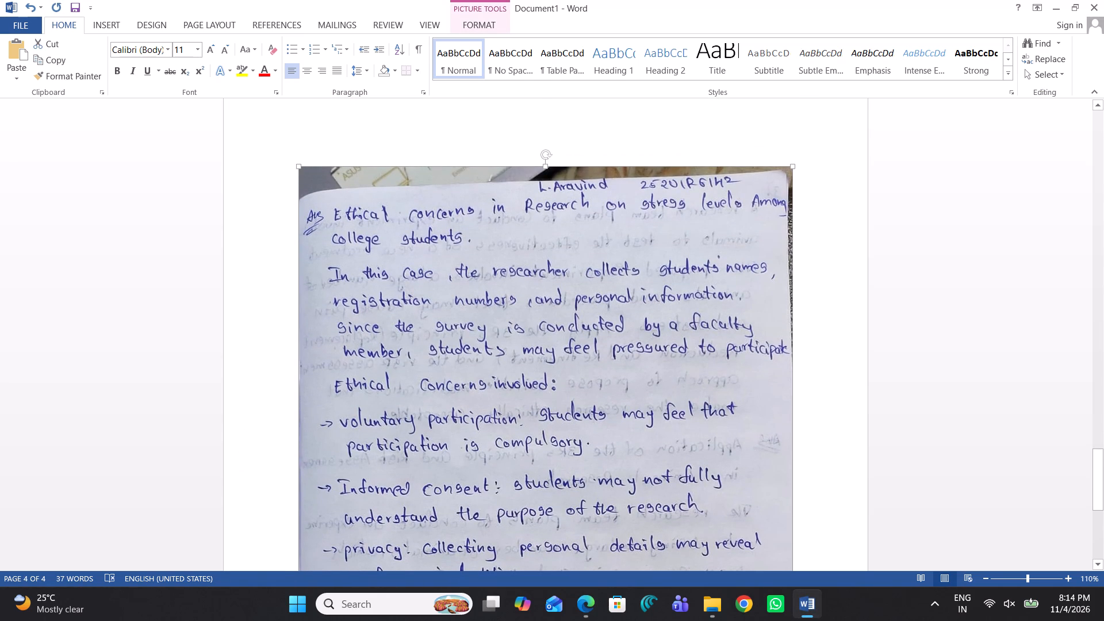
{"action": "left_click_drag", "start_coordinate": [305, 172], "coordinate": [361, 236]}
{"action": "scroll", "coordinate": [361, 236], "scroll_direction": "up", "scroll_amount": 1}
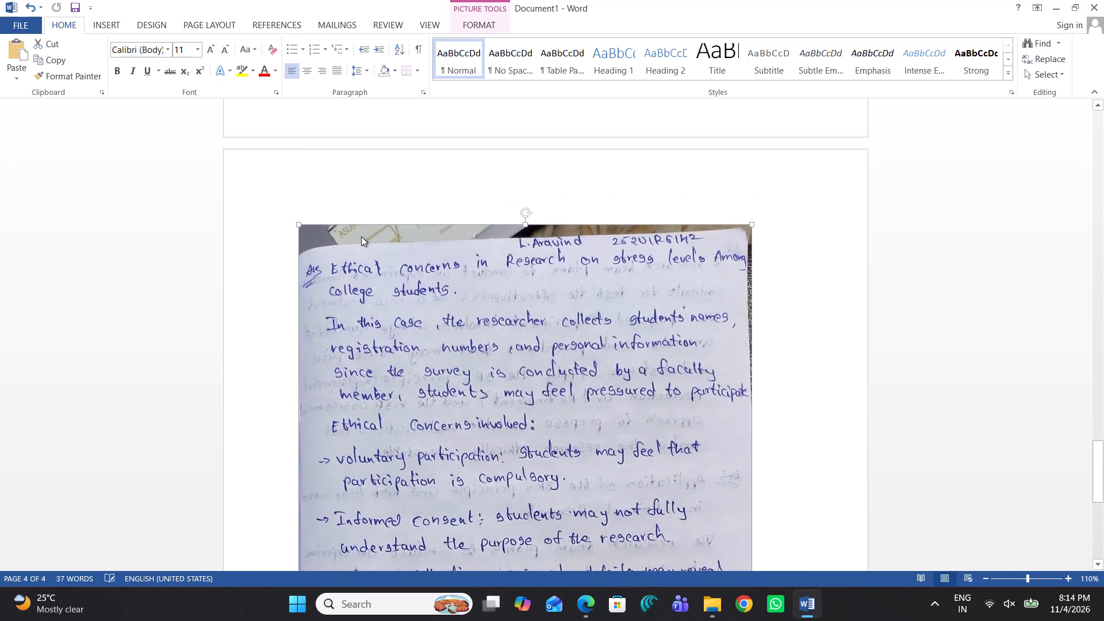
{"action": "scroll", "coordinate": [361, 236], "scroll_direction": "up", "scroll_amount": 2}
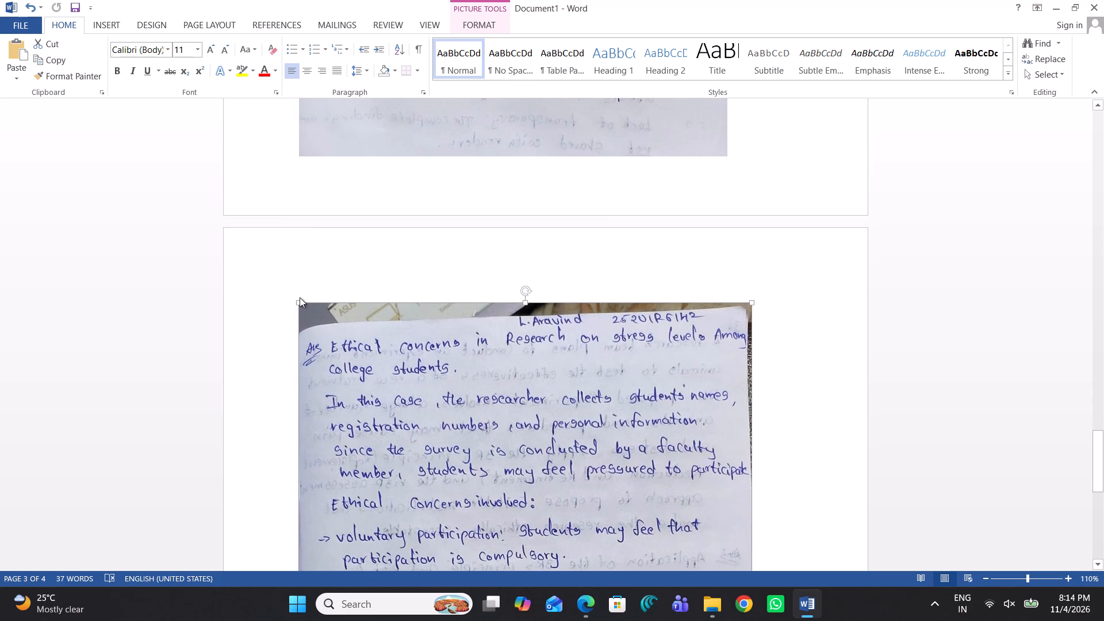
{"action": "left_click_drag", "start_coordinate": [297, 301], "coordinate": [314, 320]}
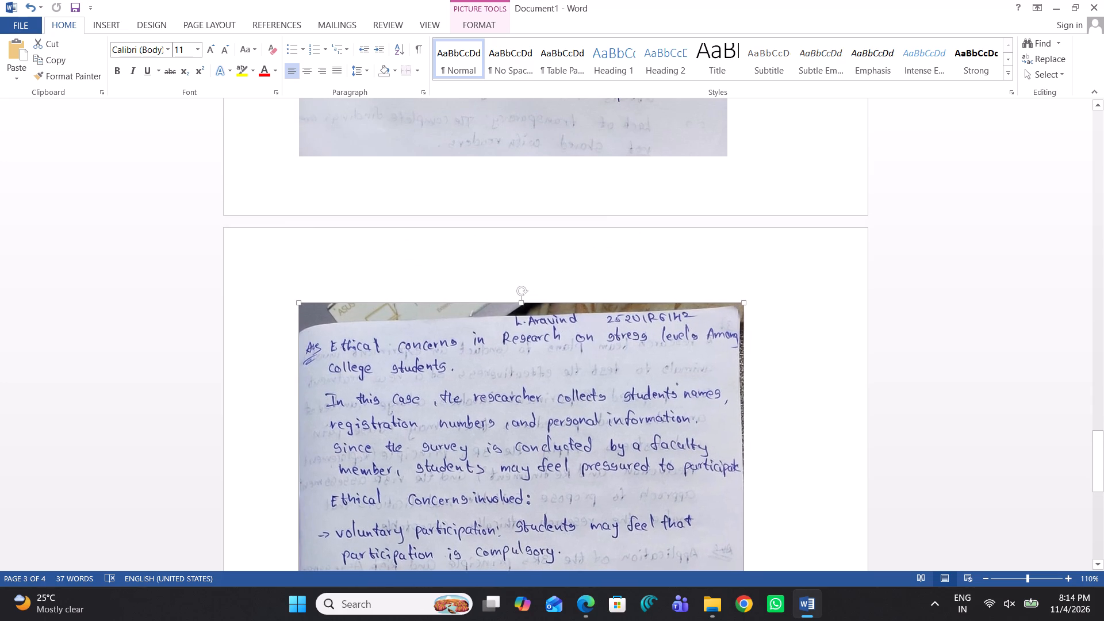
{"action": "left_click_drag", "start_coordinate": [314, 320], "coordinate": [332, 338]}
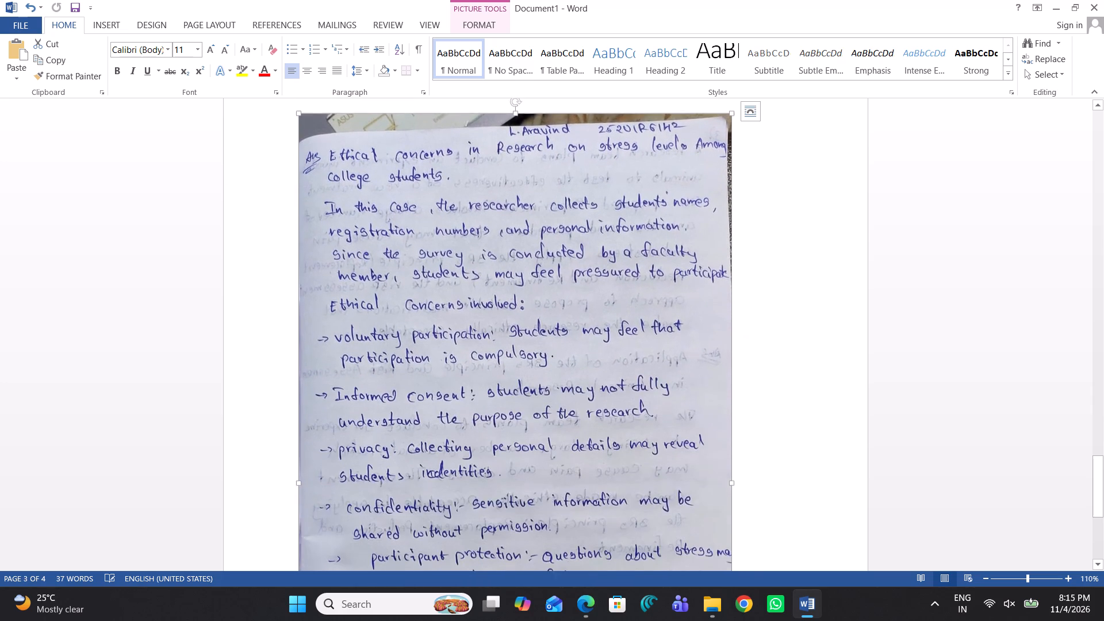
Copy picture 4 from the Downloads folder and insert it directly after picture 3 in the Word document.
{"action": "scroll", "coordinate": [547, 386], "scroll_direction": "down", "scroll_amount": 8}
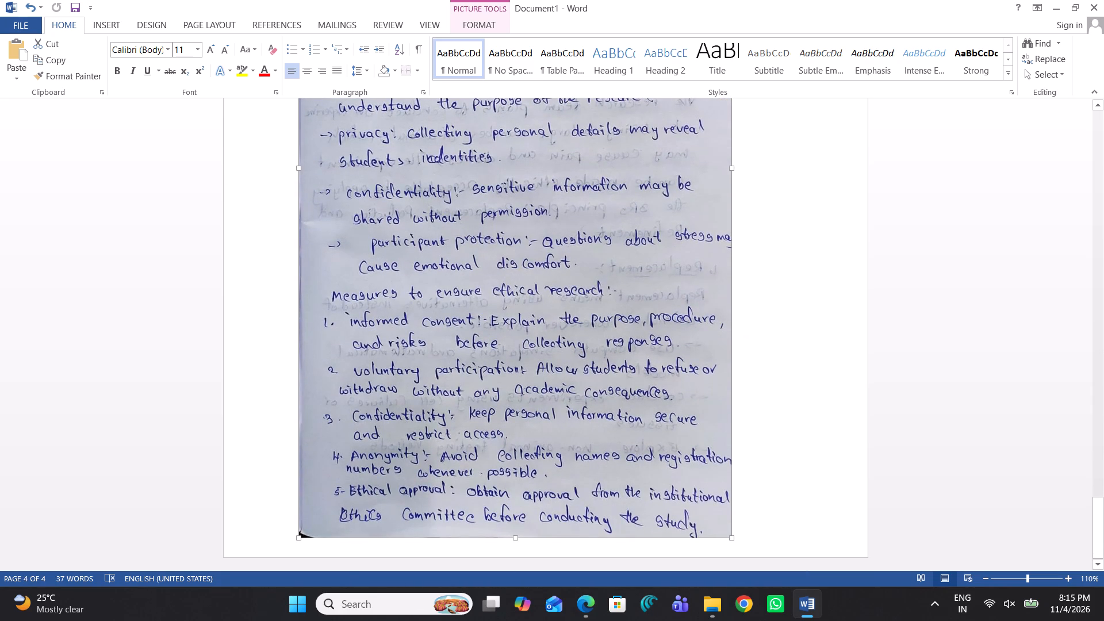
{"action": "left_click", "coordinate": [750, 534]}
{"action": "left_click", "coordinate": [714, 616]}
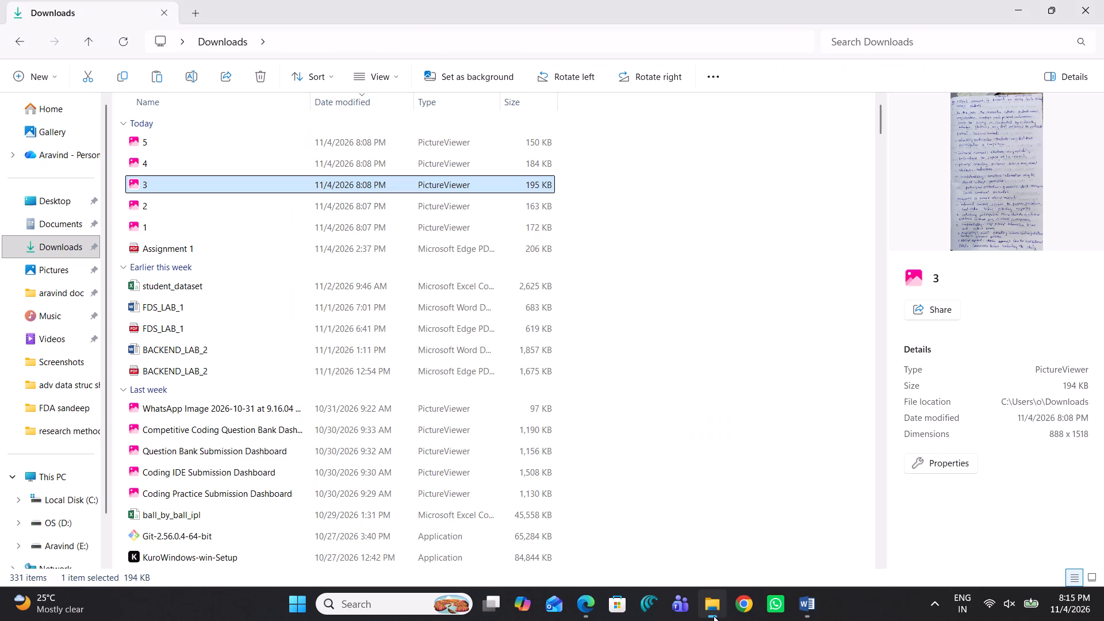
{"action": "left_click", "coordinate": [421, 163]}
{"action": "key", "text": "ctrl+c"}
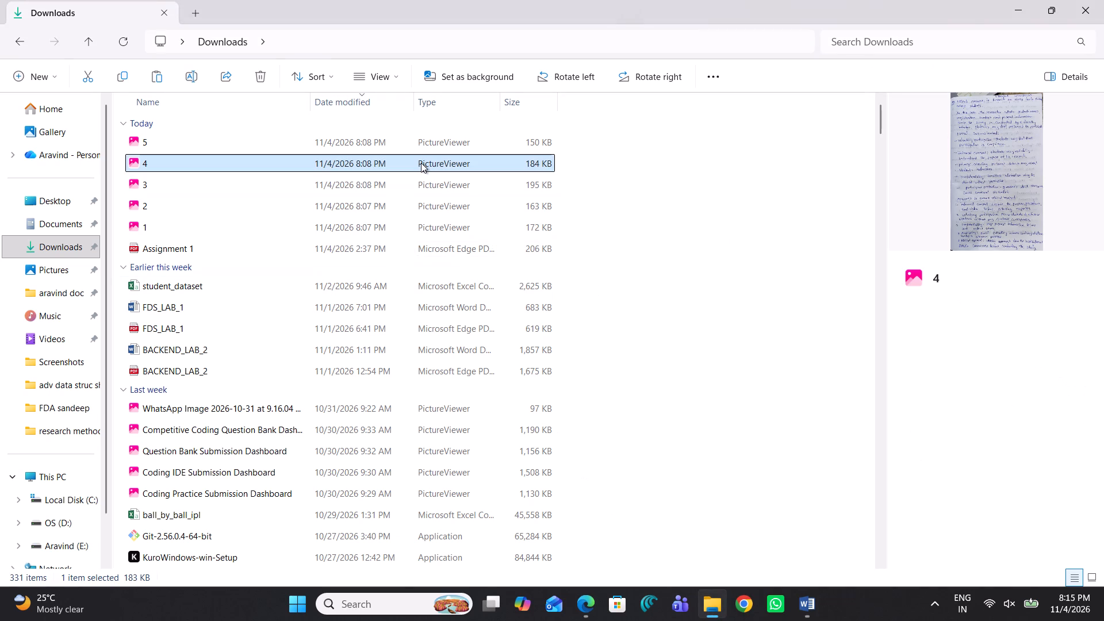
{"action": "left_click", "coordinate": [800, 600]}
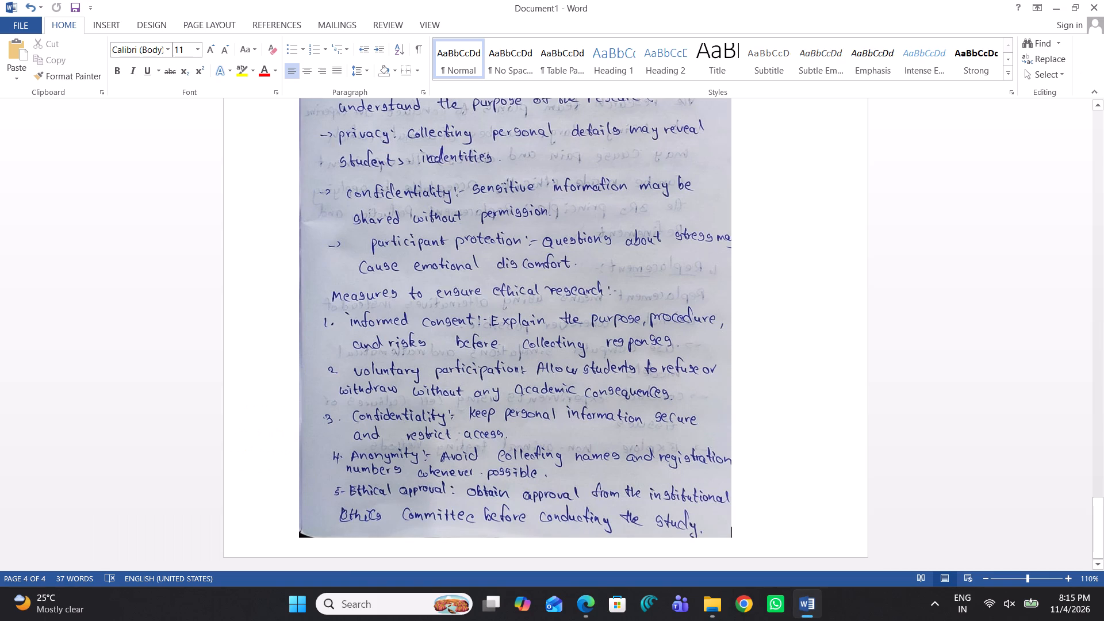
{"action": "key", "text": "ctrl+v"}
Shrink picture 4 on page 5 proportionally from its corner to about the same width as picture 3.
{"action": "scroll", "coordinate": [684, 478], "scroll_direction": "down", "scroll_amount": 1}
{"action": "scroll", "coordinate": [568, 290], "scroll_direction": "up", "scroll_amount": 3}
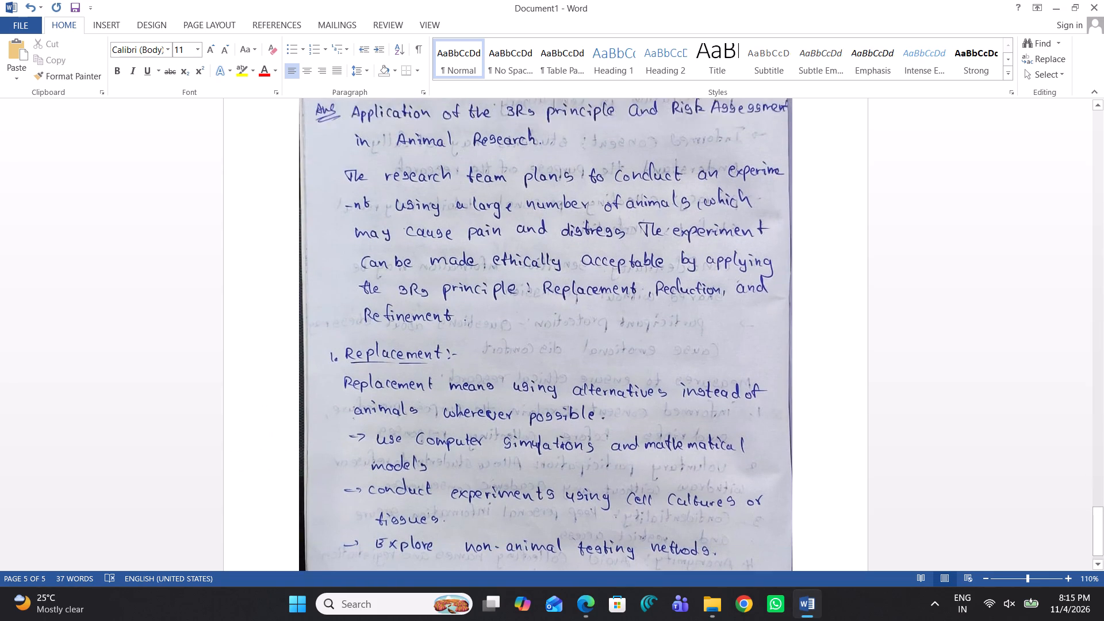
{"action": "scroll", "coordinate": [568, 290], "scroll_direction": "up", "scroll_amount": 5}
{"action": "left_click", "coordinate": [464, 309]}
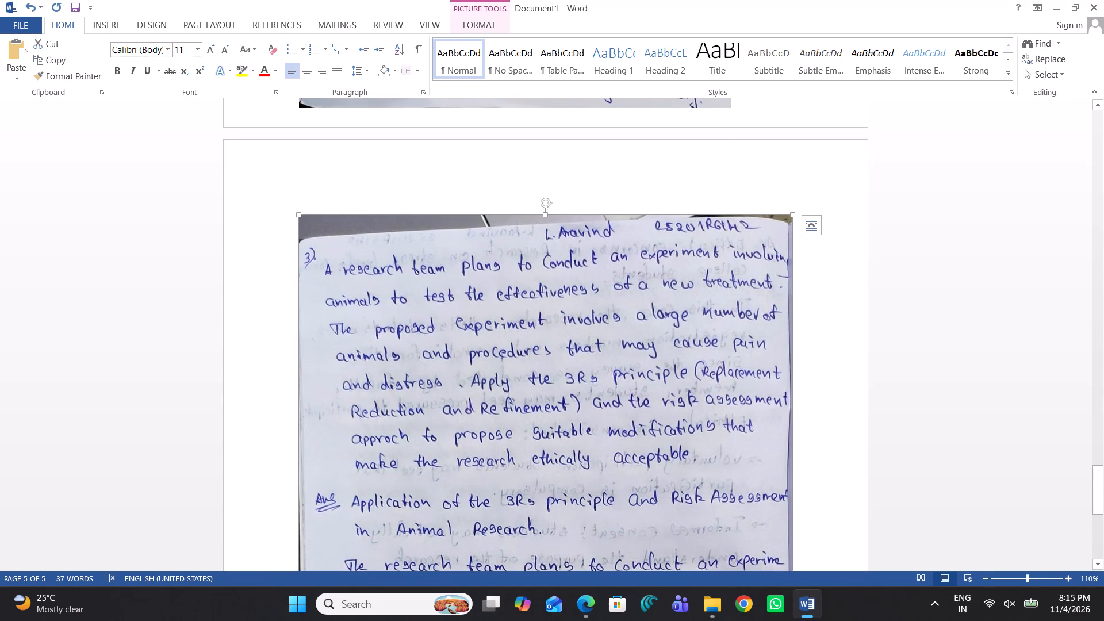
{"action": "left_click_drag", "start_coordinate": [301, 213], "coordinate": [361, 275]}
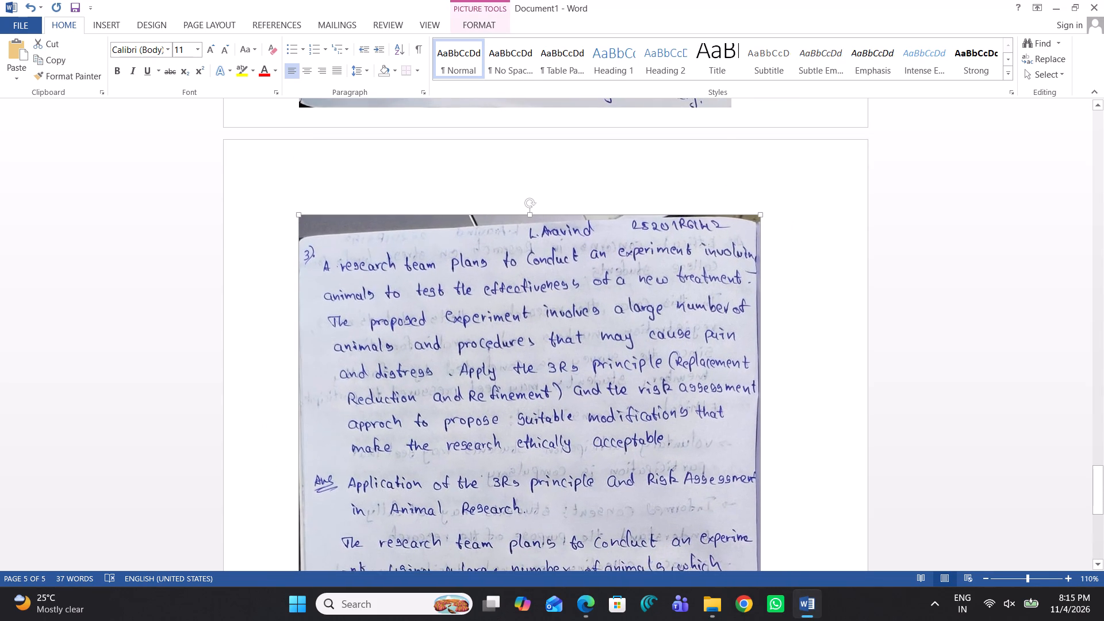
{"action": "left_click_drag", "start_coordinate": [361, 275], "coordinate": [411, 316]}
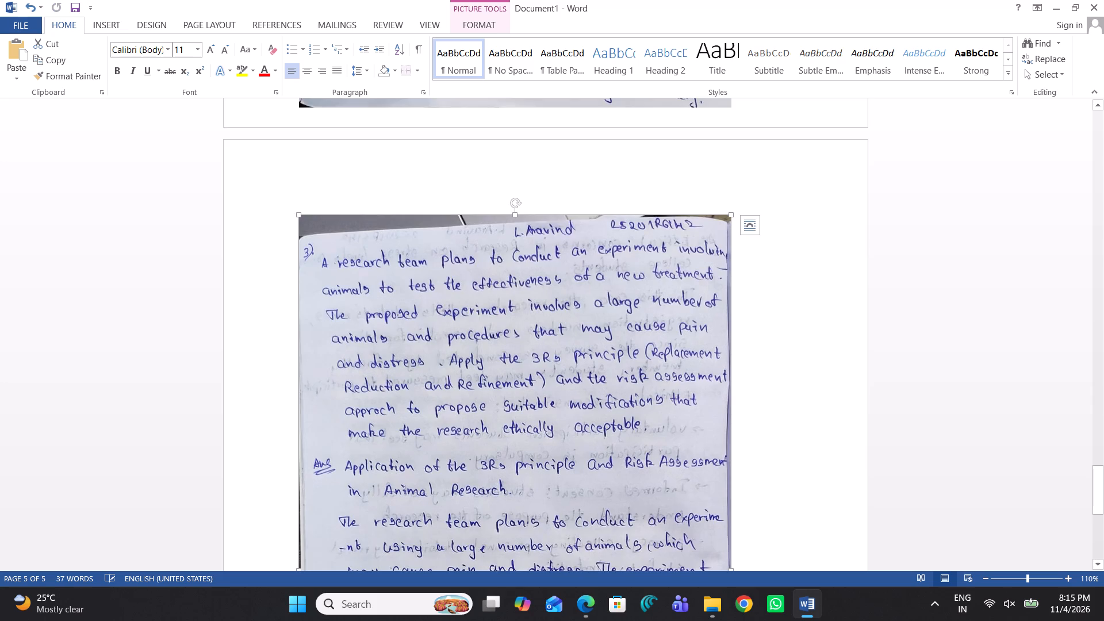
Copy picture 5 from the Downloads folder and insert it directly after picture 4 in the Word document.
{"action": "scroll", "coordinate": [411, 316], "scroll_direction": "down", "scroll_amount": 5}
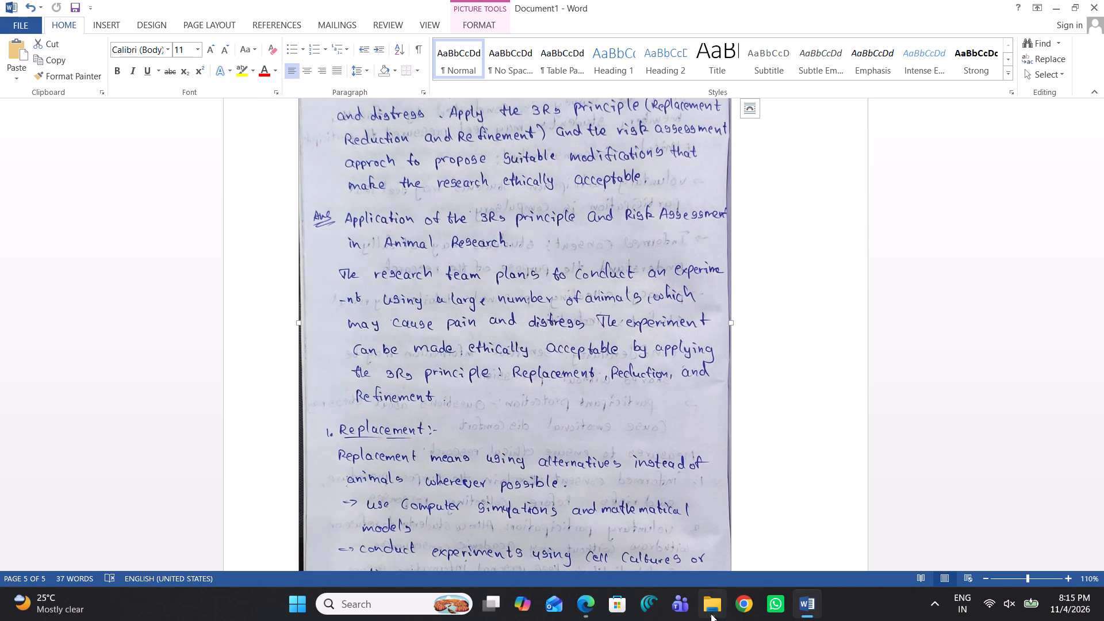
{"action": "left_click", "coordinate": [711, 614]}
{"action": "left_click", "coordinate": [366, 152]}
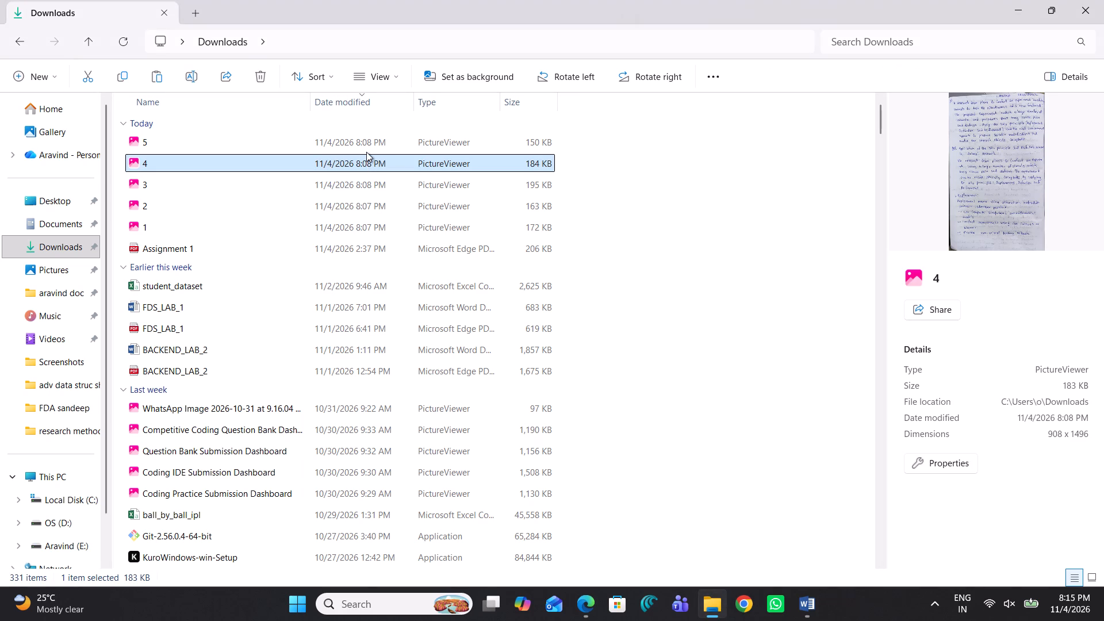
{"action": "left_click", "coordinate": [363, 144]}
{"action": "key", "text": "ctrl+c"}
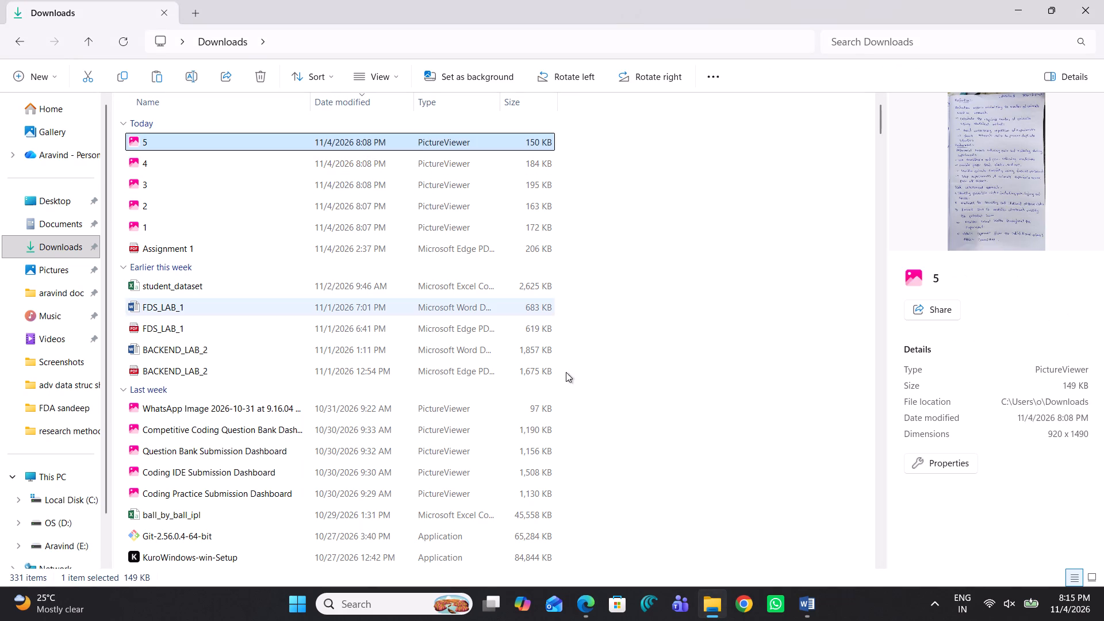
{"action": "left_click", "coordinate": [809, 608]}
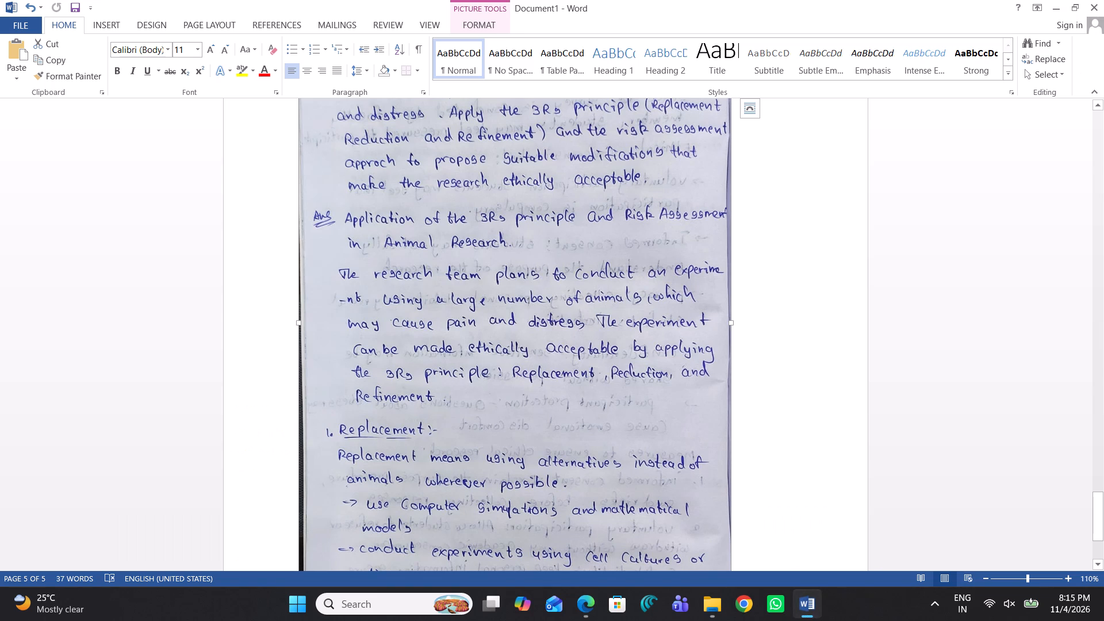
{"action": "scroll", "coordinate": [593, 419], "scroll_direction": "down", "scroll_amount": 6}
{"action": "left_click", "coordinate": [776, 517]}
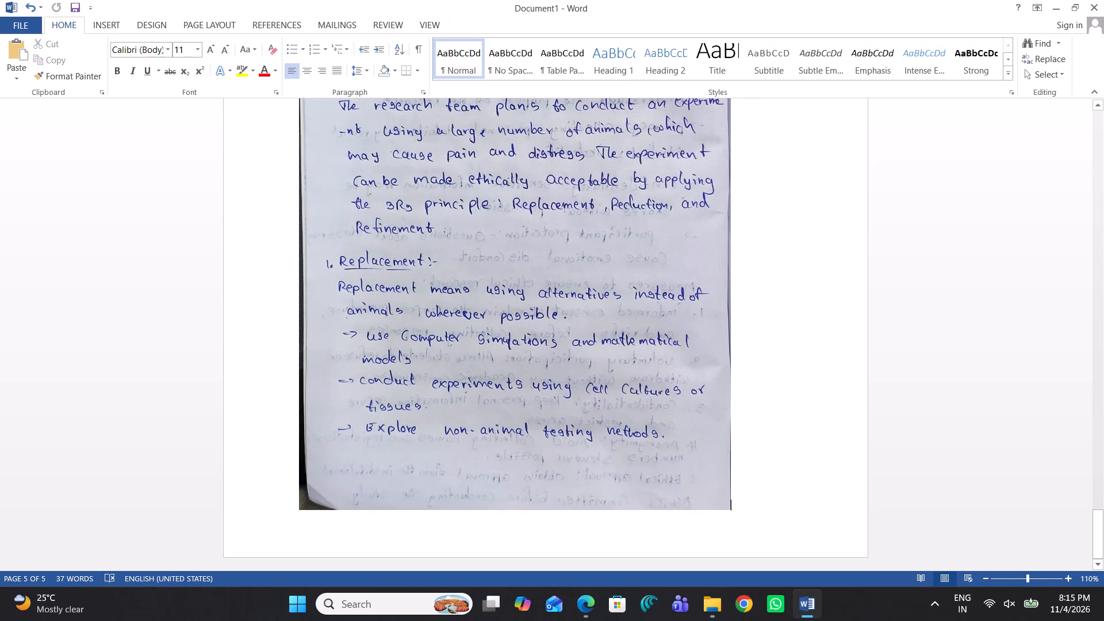
{"action": "key", "text": "ctrl+v"}
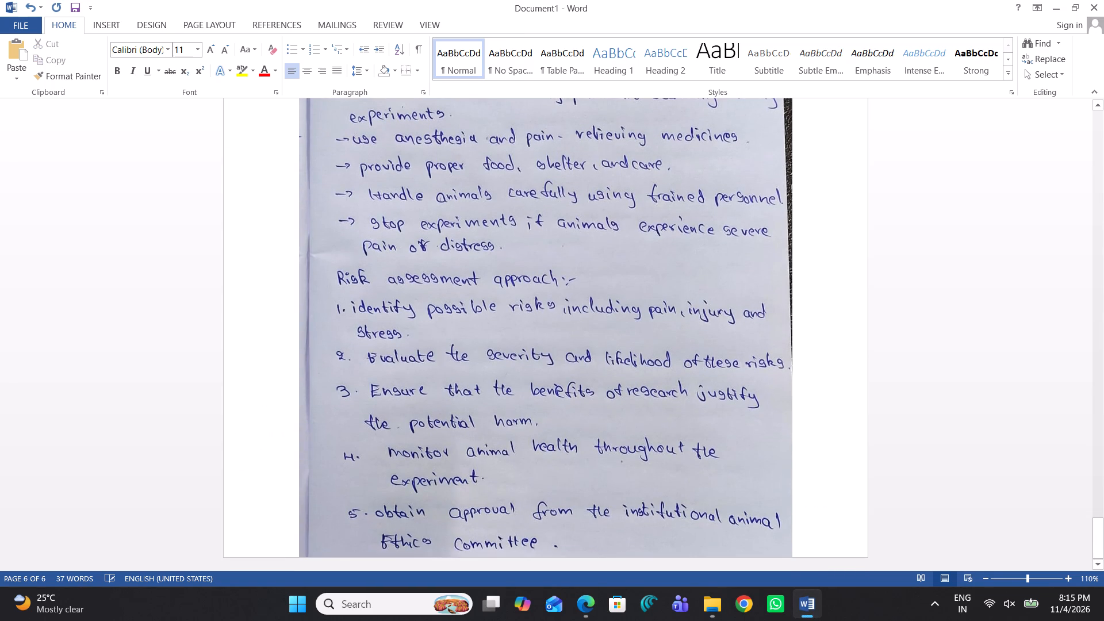
Shrink picture 5 on page 6 proportionally from its corner to about the same width as picture 4.
{"action": "left_click", "coordinate": [404, 202]}
{"action": "scroll", "coordinate": [404, 202], "scroll_direction": "up", "scroll_amount": 6}
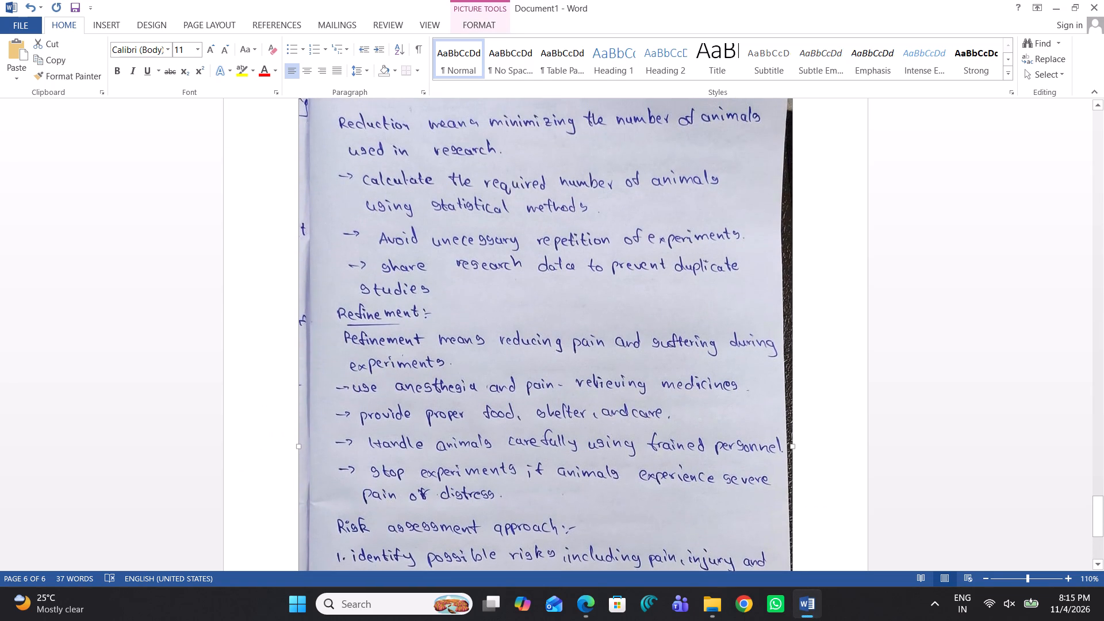
{"action": "scroll", "coordinate": [381, 250], "scroll_direction": "up", "scroll_amount": 1}
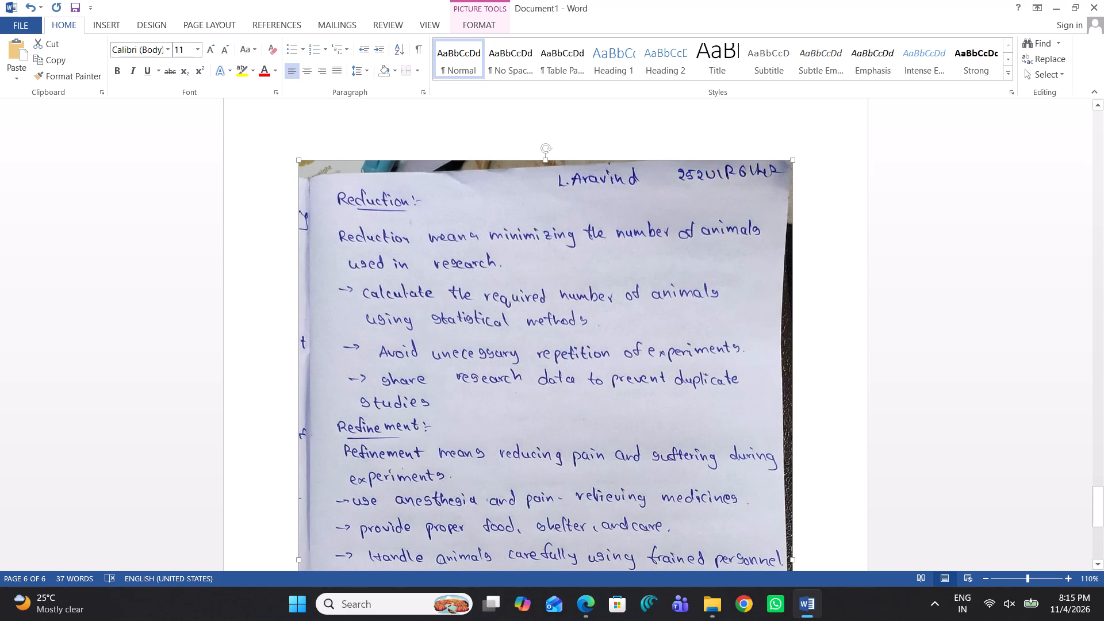
{"action": "scroll", "coordinate": [298, 163], "scroll_direction": "up", "scroll_amount": 1}
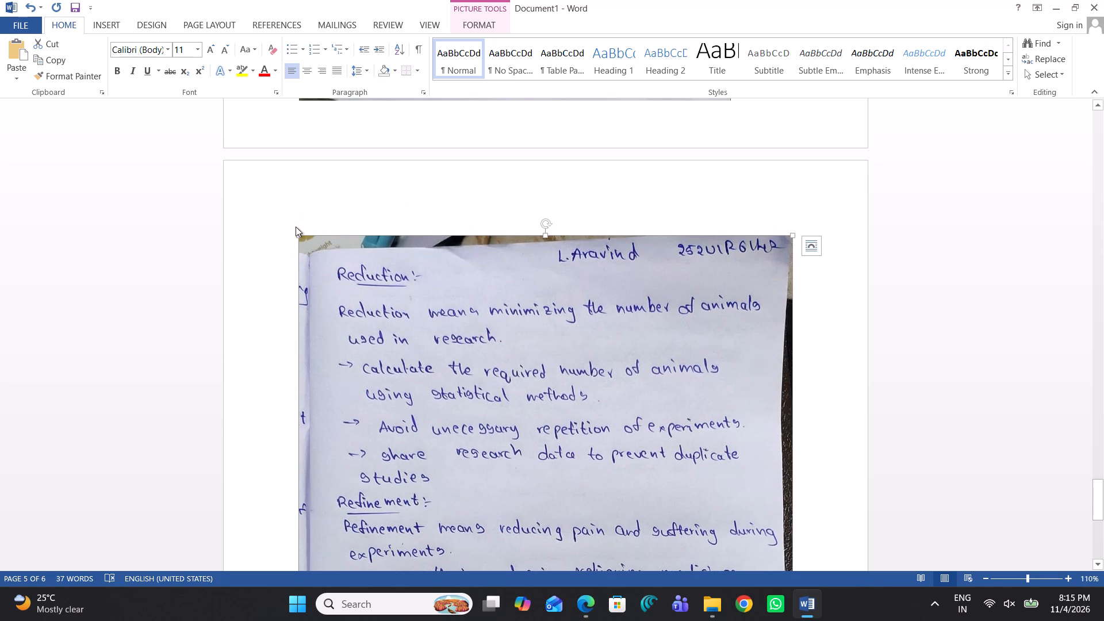
{"action": "left_click_drag", "start_coordinate": [298, 236], "coordinate": [396, 339]}
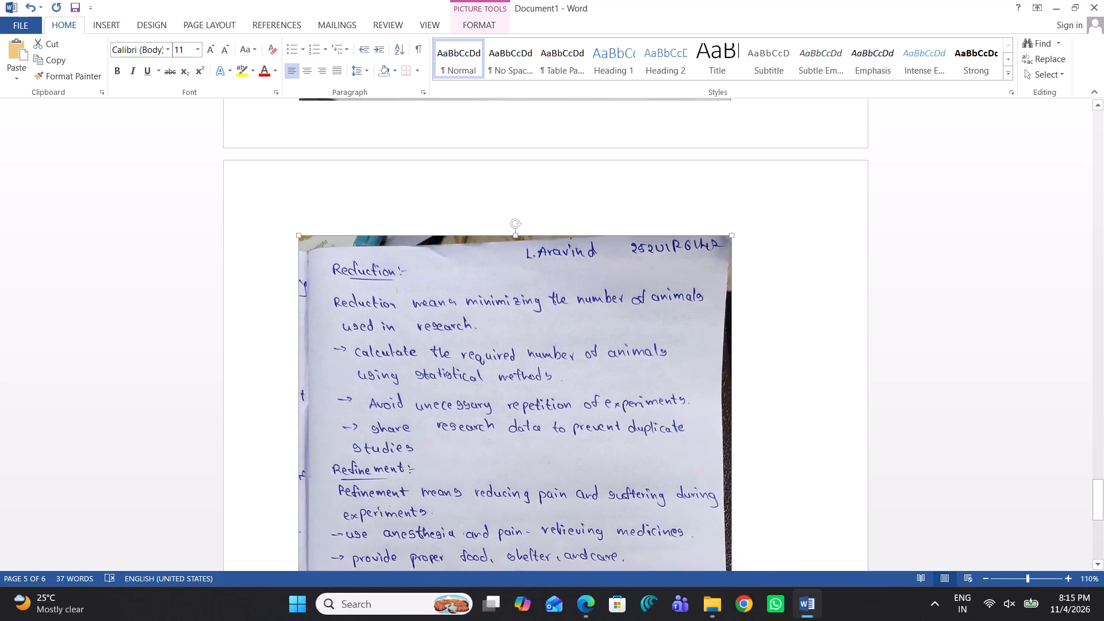
{"action": "left_click_drag", "start_coordinate": [396, 339], "coordinate": [397, 341]}
{"action": "scroll", "coordinate": [791, 436], "scroll_direction": "down", "scroll_amount": 12}
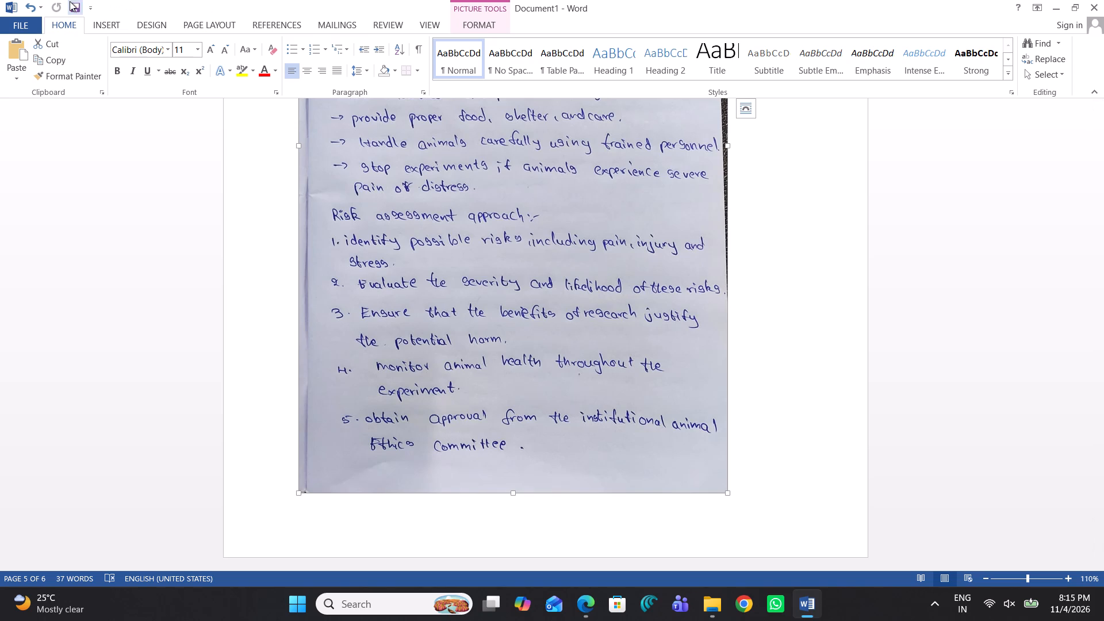
Start saving the document as a Word Document and enter the file name "research asigment-1".
{"action": "left_click", "coordinate": [70, 1]}
{"action": "left_click", "coordinate": [377, 398]}
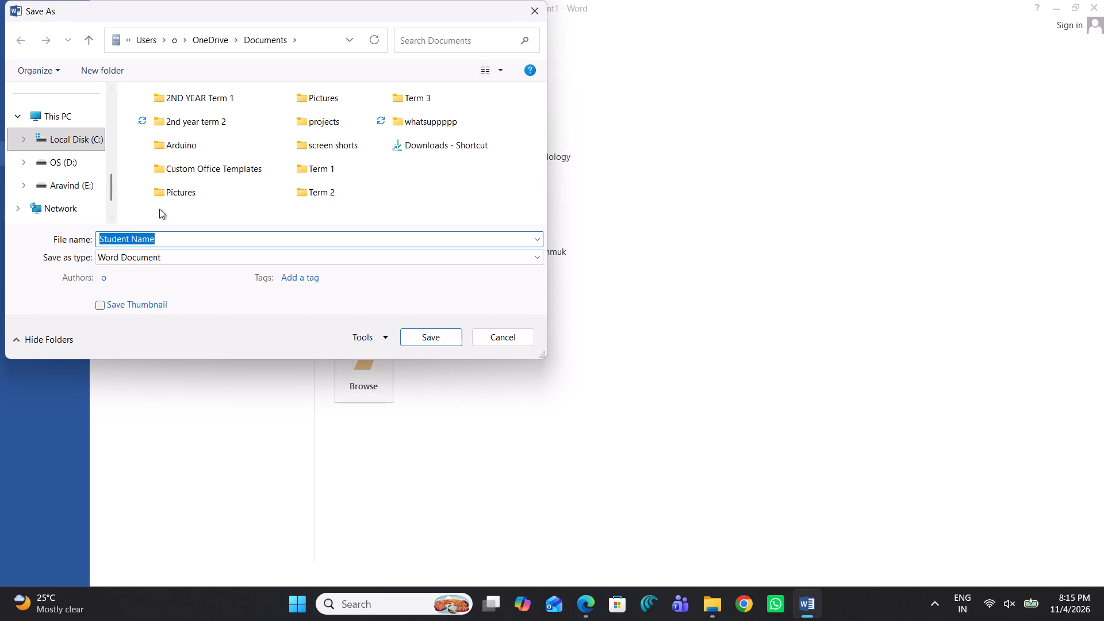
{"action": "key", "text": "BackSpace"}
{"action": "type", "text": "rra"}
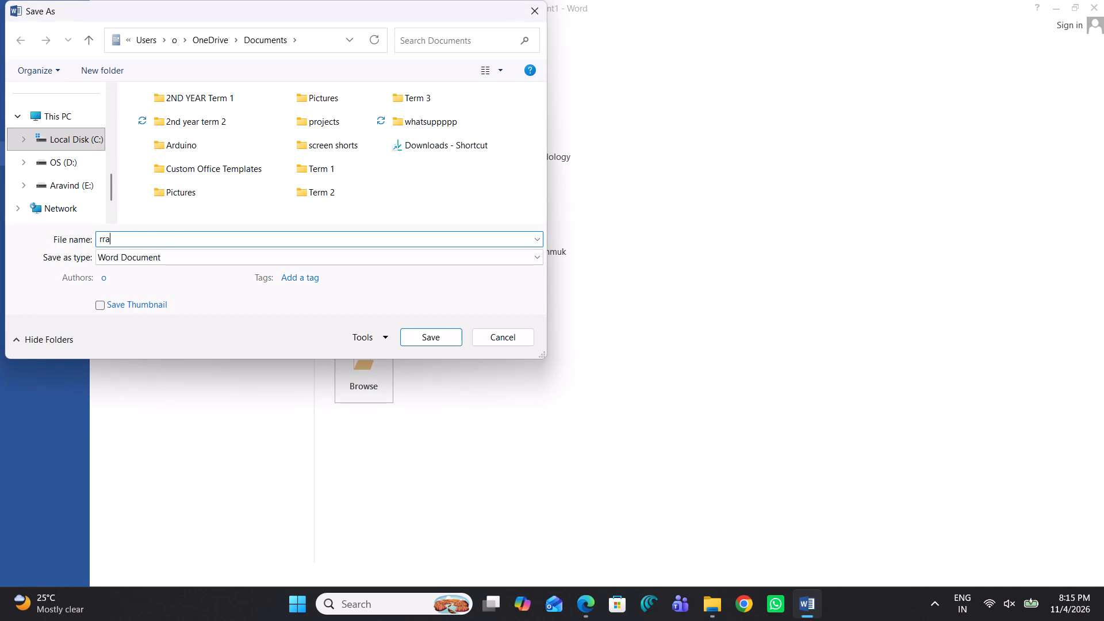
{"action": "key", "text": "BackSpace"}
{"action": "key", "text": "BackSpace"}
{"action": "key", "text": "BackSpace"}
{"action": "key", "text": "r"}
{"action": "type", "text": "ea"}
{"action": "type", "text": "se"}
{"action": "key", "text": "BackSpace"}
{"action": "key", "text": "BackSpace"}
{"action": "key", "text": "BackSpace"}
{"action": "type", "text": "search"}
{"action": "key", "text": "space"}
{"action": "type", "text": "ass"}
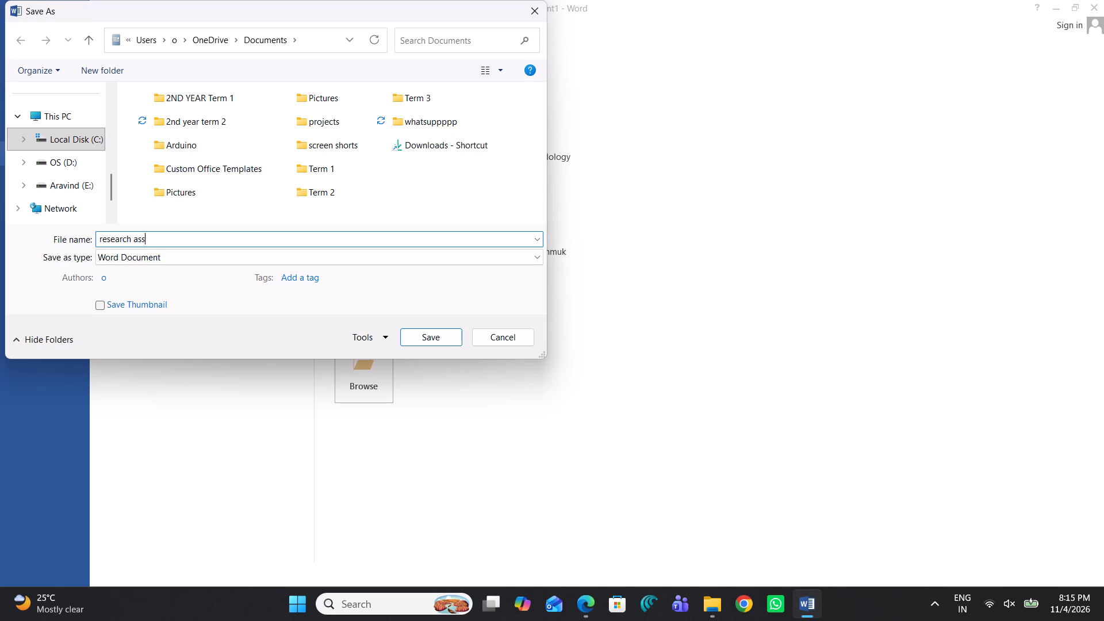
{"action": "key", "text": "BackSpace"}
{"action": "type", "text": "igmn"}
{"action": "key", "text": "BackSpace"}
{"action": "type", "text": "ent"}
{"action": "type", "text": "-1"}
Choose the "reasearch ethnic" folder inside "2nd year term 2" in Documents and save the document there.
{"action": "double_click", "coordinate": [179, 124]}
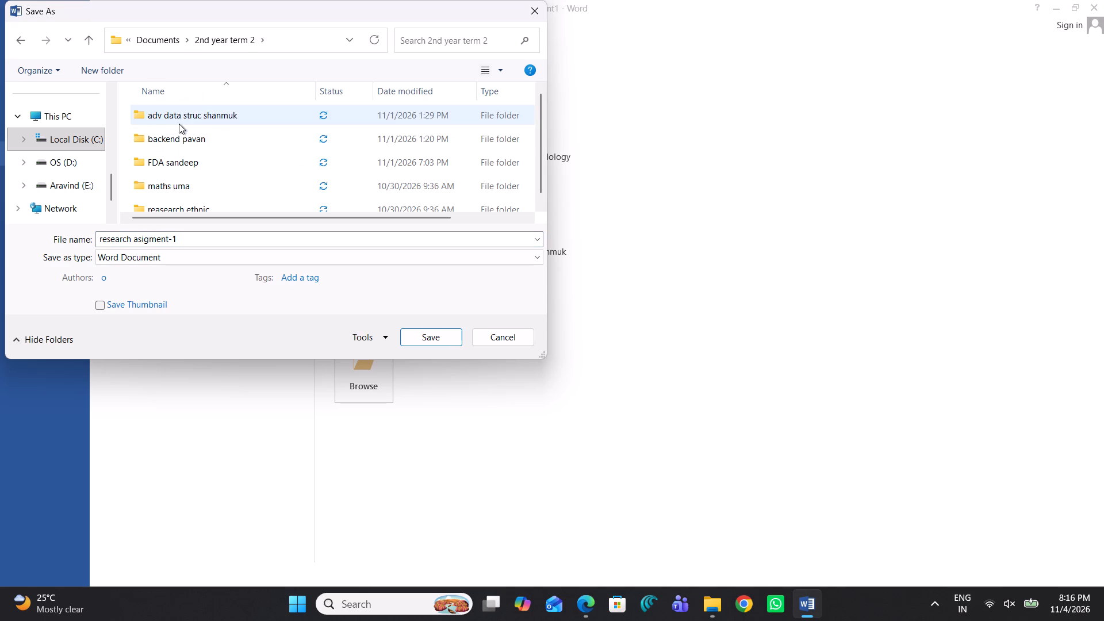
{"action": "scroll", "coordinate": [214, 130], "scroll_direction": "down", "scroll_amount": 1}
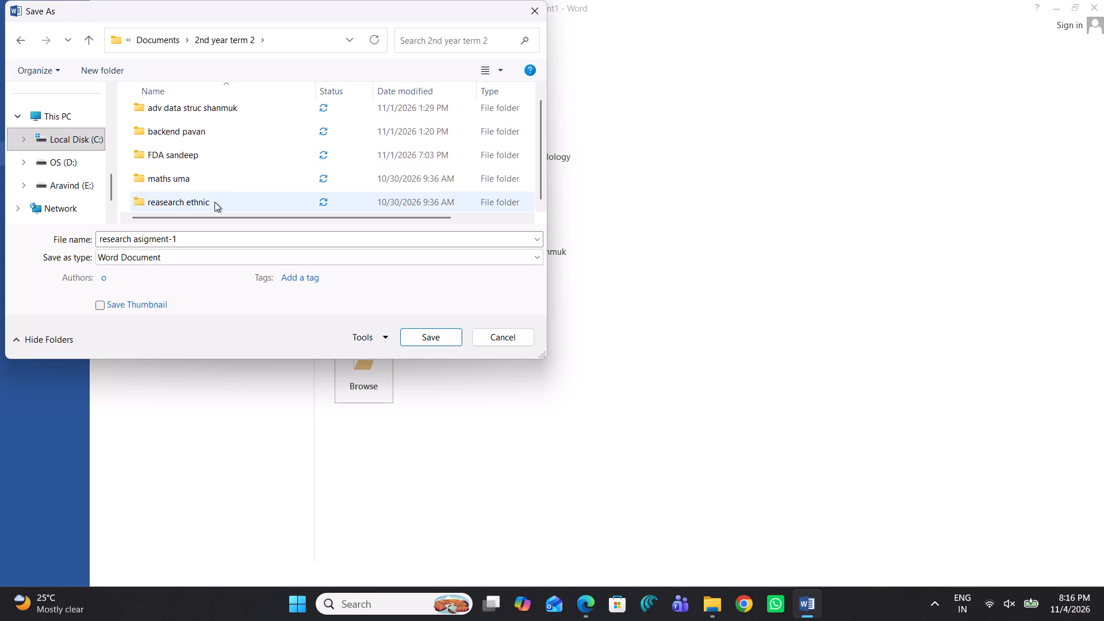
{"action": "double_click", "coordinate": [214, 204]}
{"action": "left_click", "coordinate": [425, 335]}
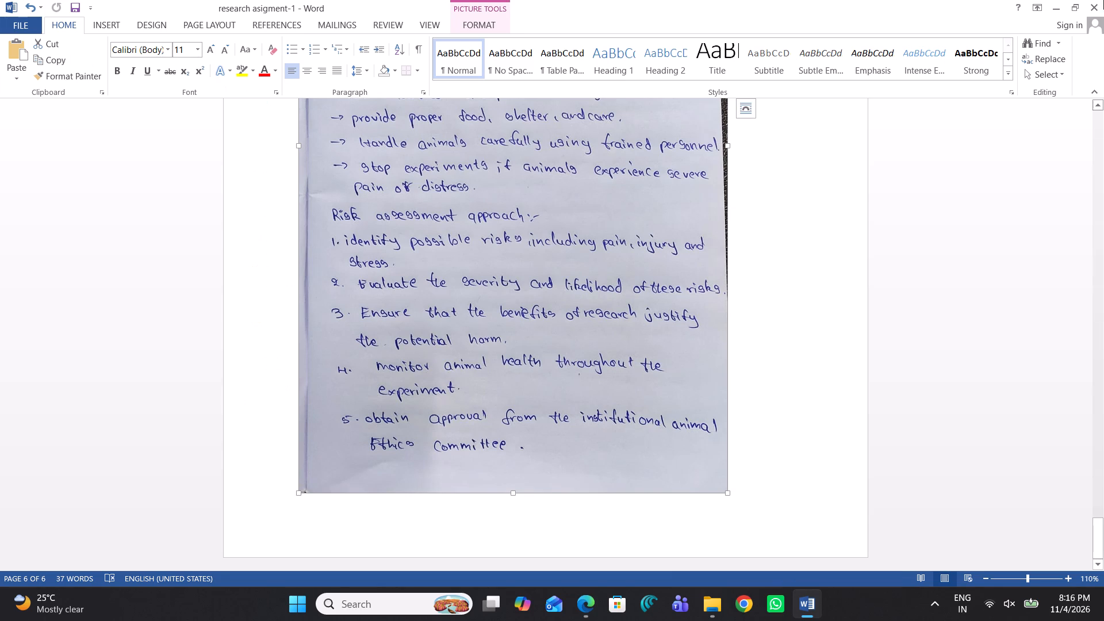
Close the Word document, the Downloads folder window and the Edge window.
{"action": "left_click", "coordinate": [1103, 0]}
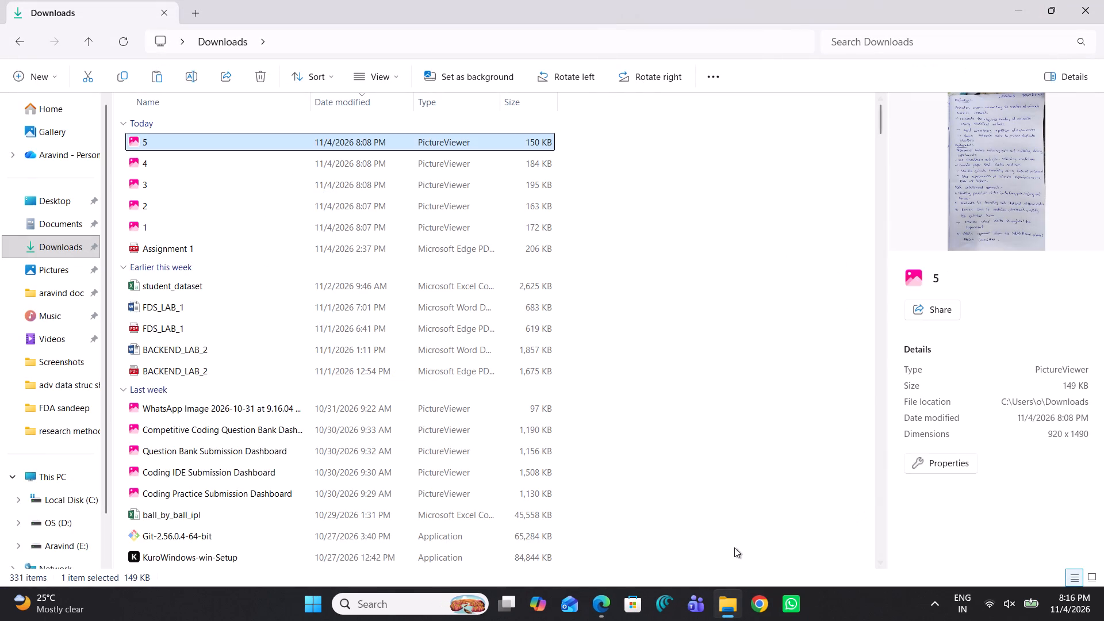
{"action": "left_click", "coordinate": [1103, 0]}
{"action": "left_click", "coordinate": [1103, 0]}
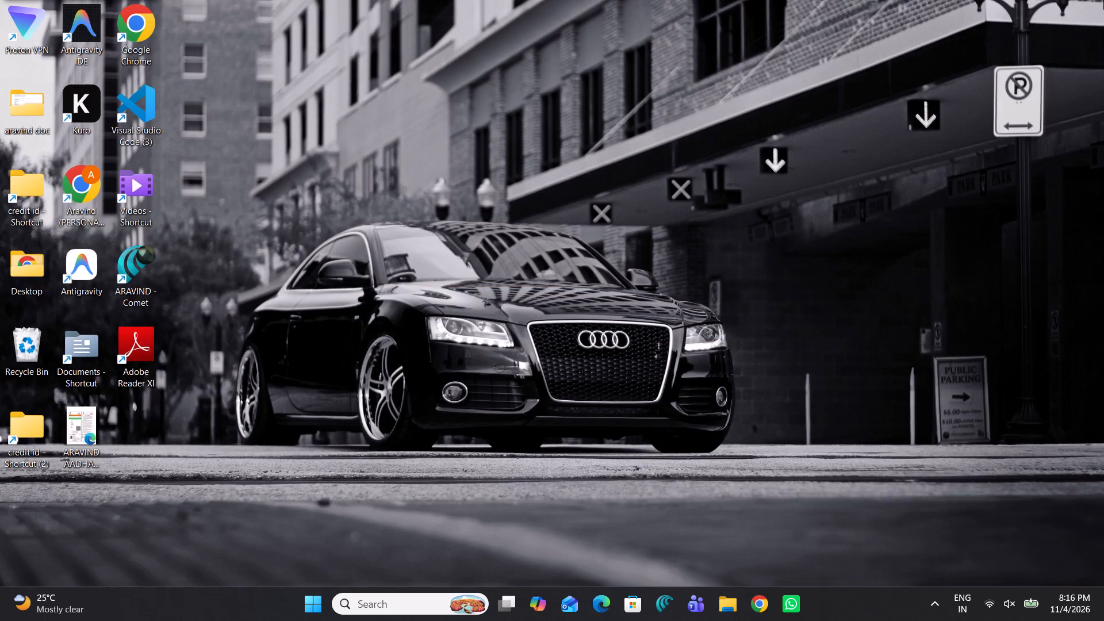
In File Explorer, go to Documents, "2nd year term 2", "reasearch ethnic" and open the research asigment-1 document in Word.
{"action": "left_click", "coordinate": [736, 604]}
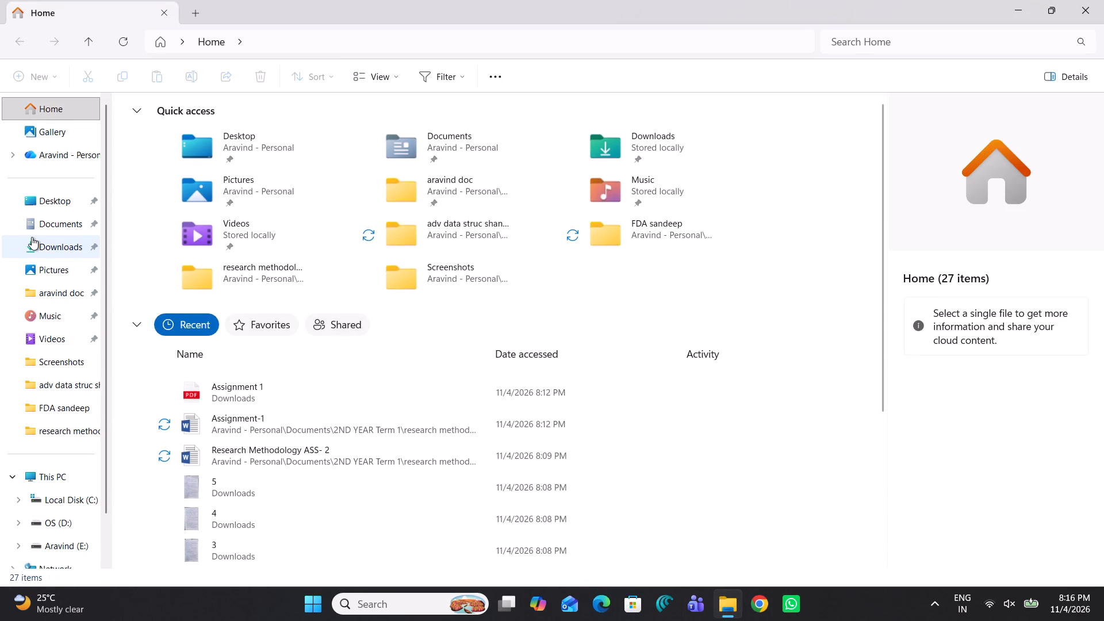
{"action": "left_click", "coordinate": [32, 237]}
{"action": "left_click", "coordinate": [32, 231]}
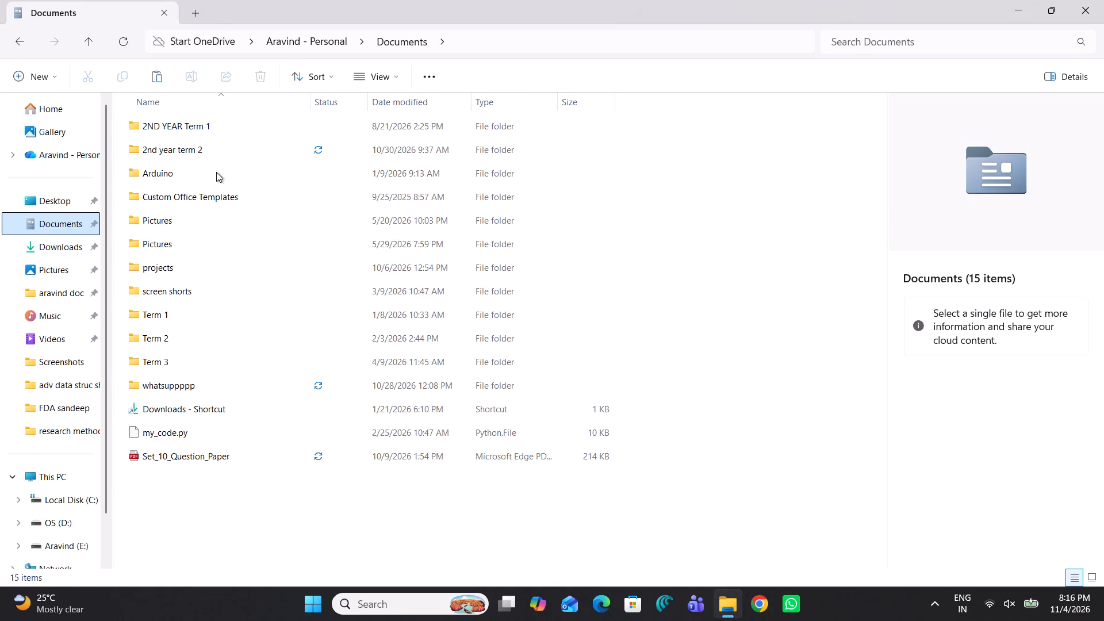
{"action": "double_click", "coordinate": [225, 139]}
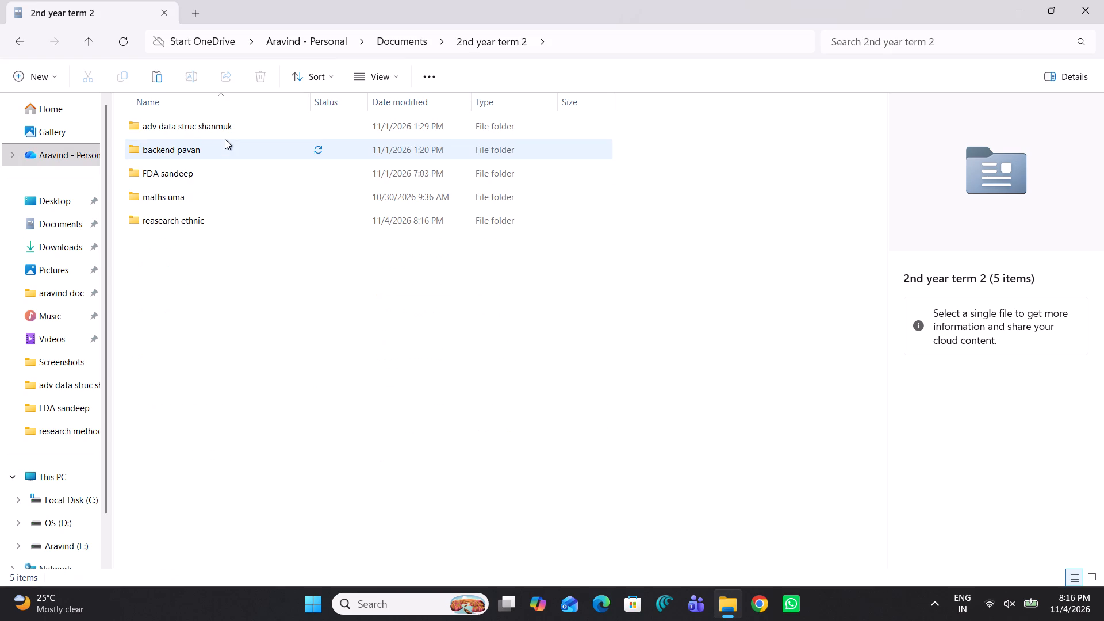
{"action": "double_click", "coordinate": [234, 221]}
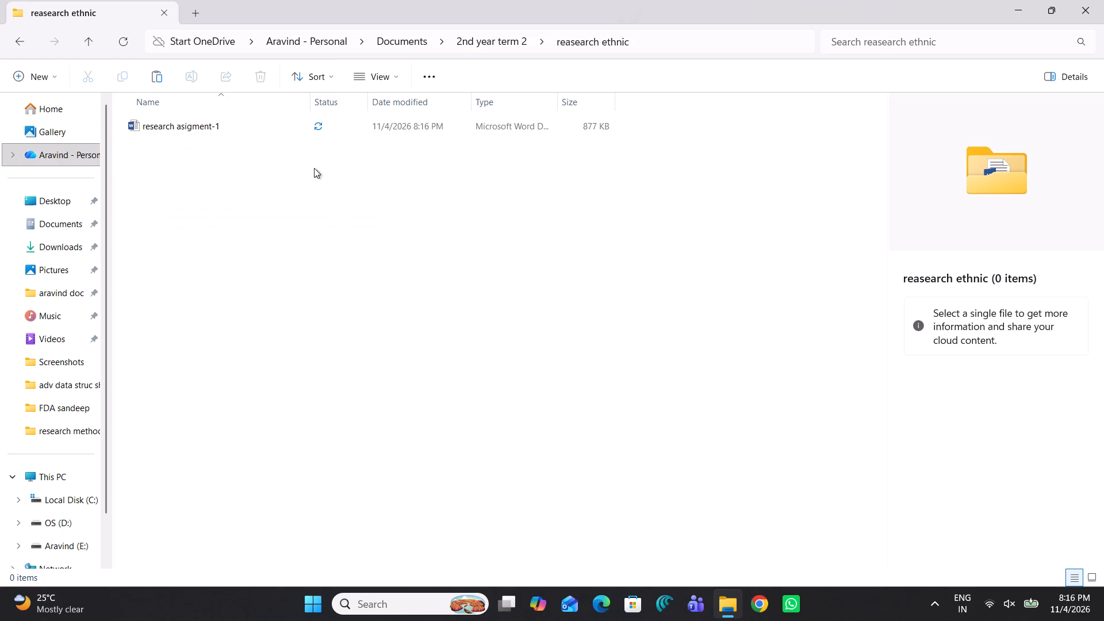
{"action": "double_click", "coordinate": [293, 123]}
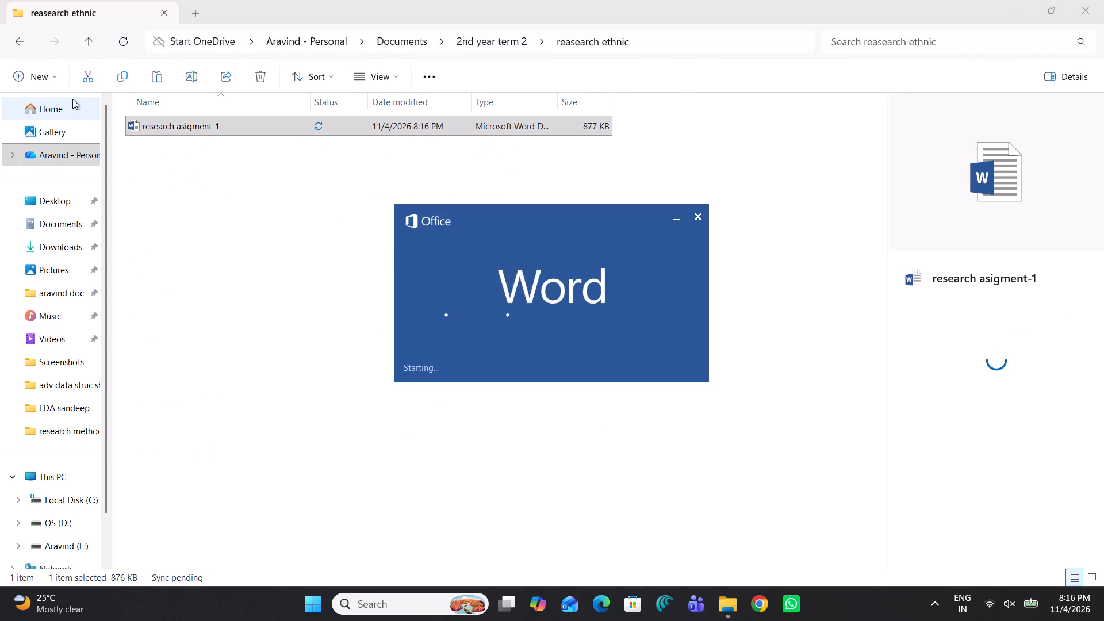
Save a PDF copy of the document as "research asigment-1" in the "reasearch ethnic" folder.
{"action": "left_click", "coordinate": [10, 20]}
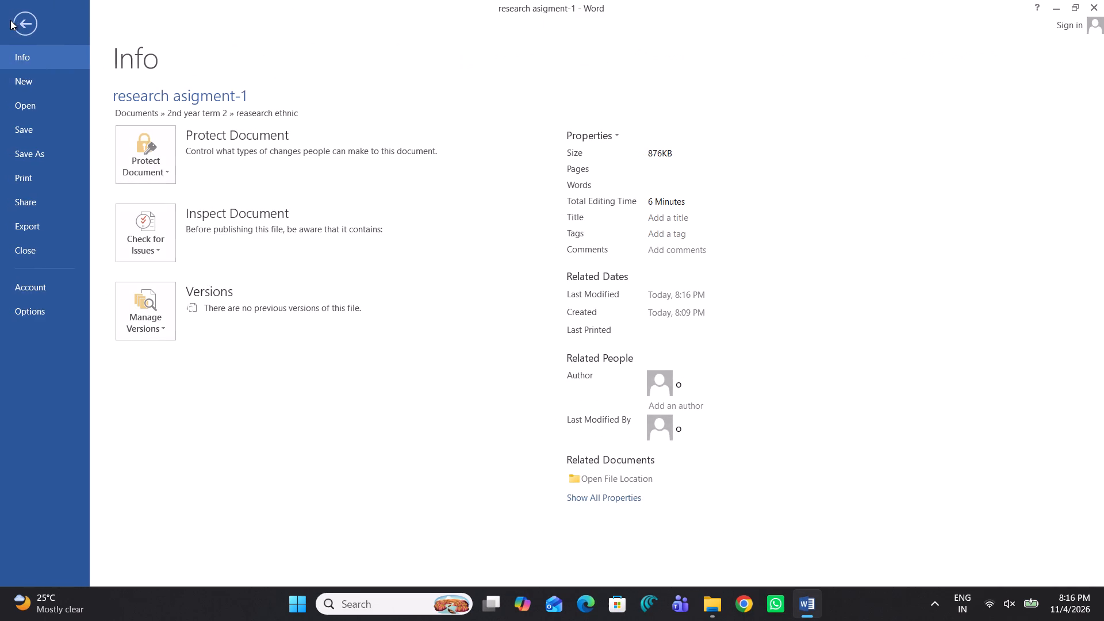
{"action": "left_click", "coordinate": [37, 153]}
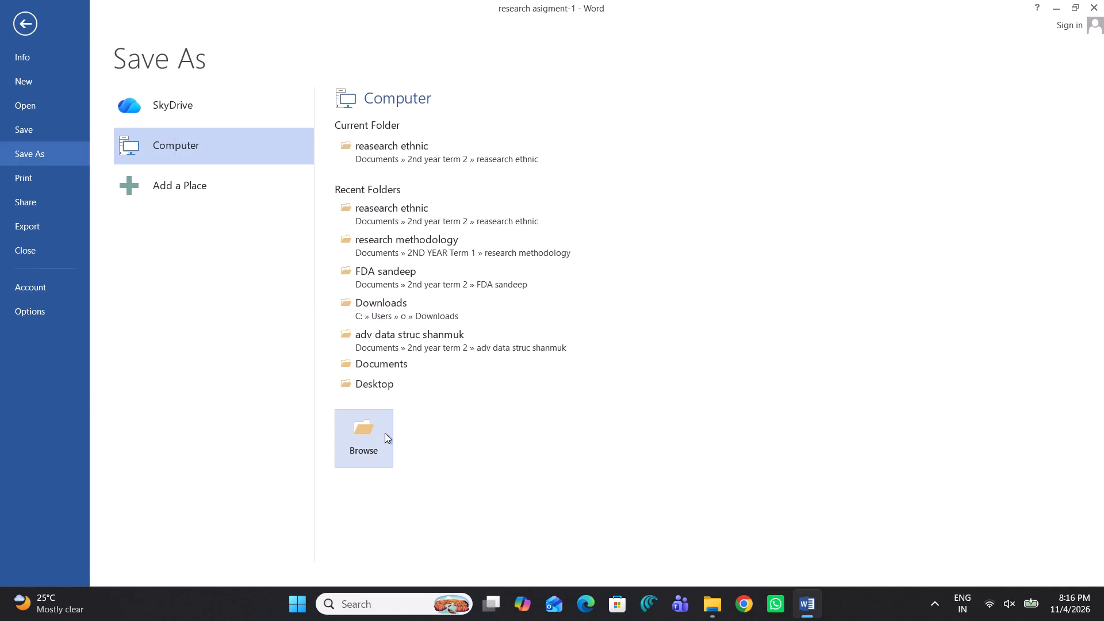
{"action": "left_click", "coordinate": [377, 433]}
{"action": "left_click_drag", "start_coordinate": [270, 261], "coordinate": [269, 333]}
{"action": "left_click", "coordinate": [269, 333]}
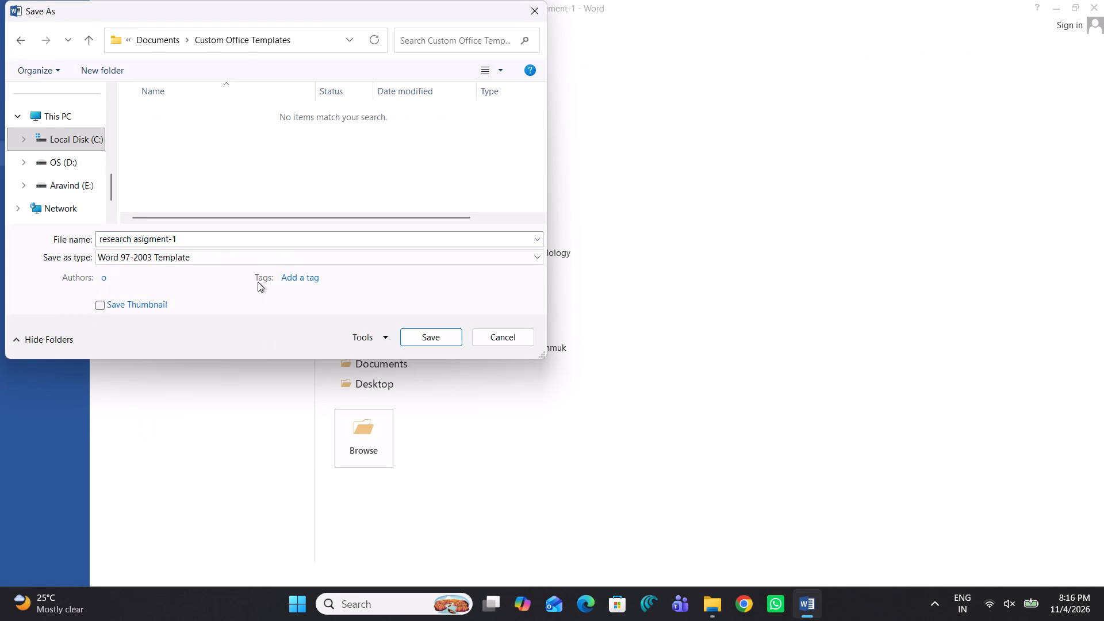
{"action": "left_click_drag", "start_coordinate": [252, 254], "coordinate": [241, 340]}
{"action": "left_click", "coordinate": [241, 340]}
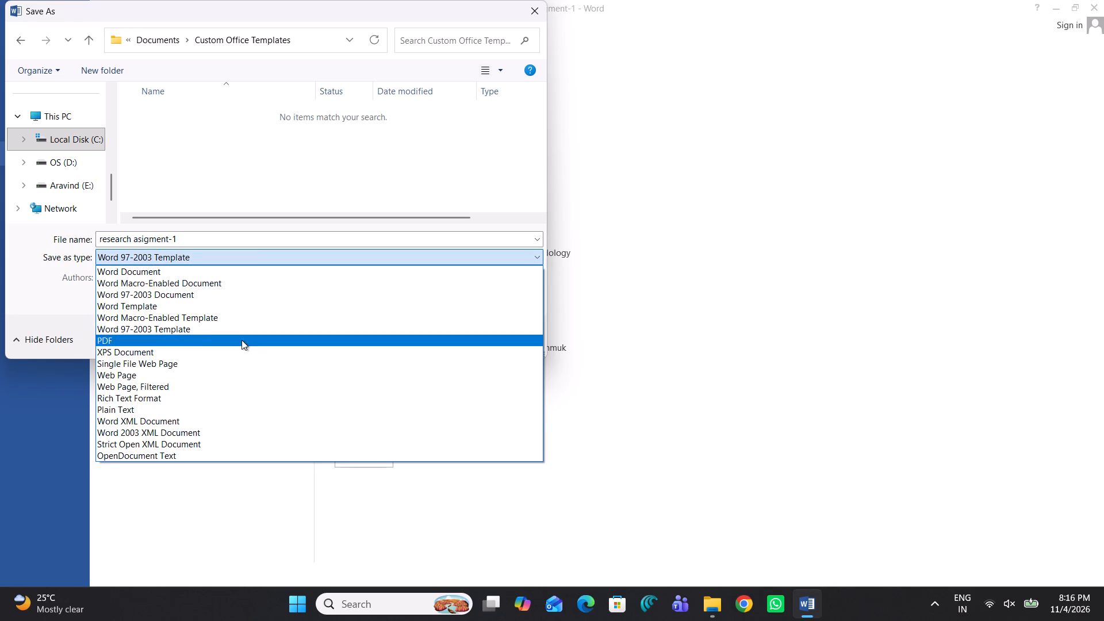
{"action": "left_click", "coordinate": [419, 366]}
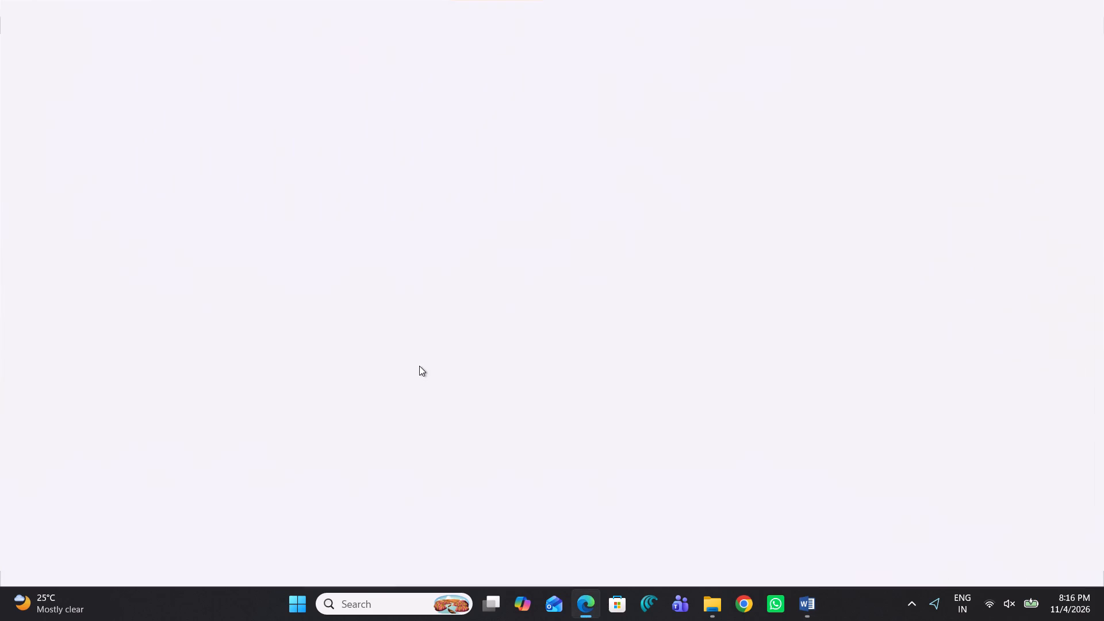
Look through the pages of the exported PDF in Edge to check the inserted answer pictures.
{"action": "scroll", "coordinate": [419, 366], "scroll_direction": "down", "scroll_amount": 6}
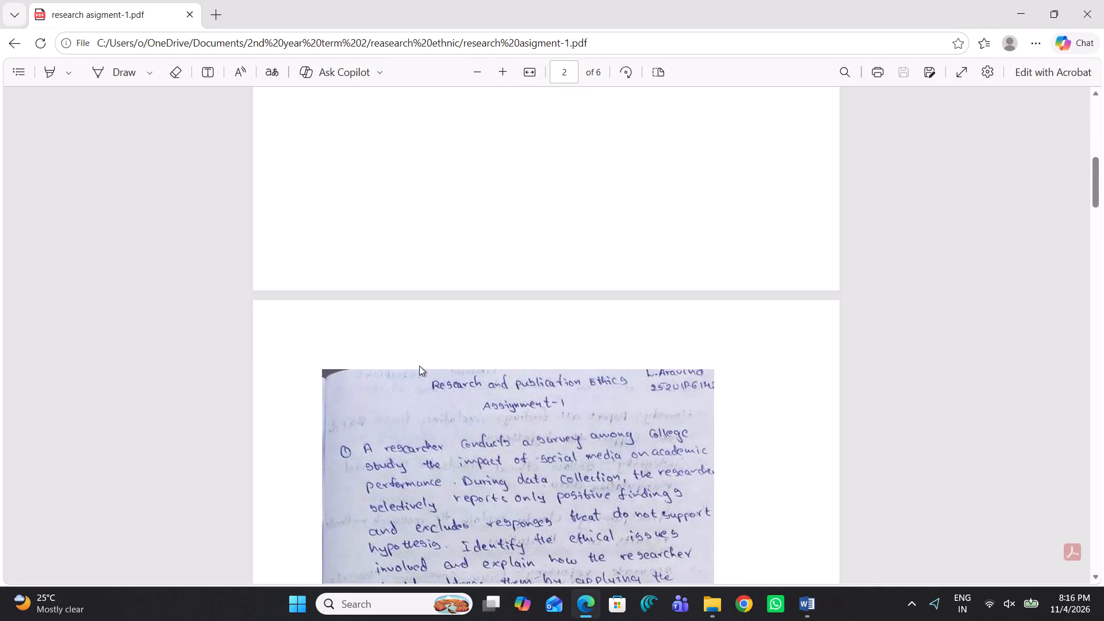
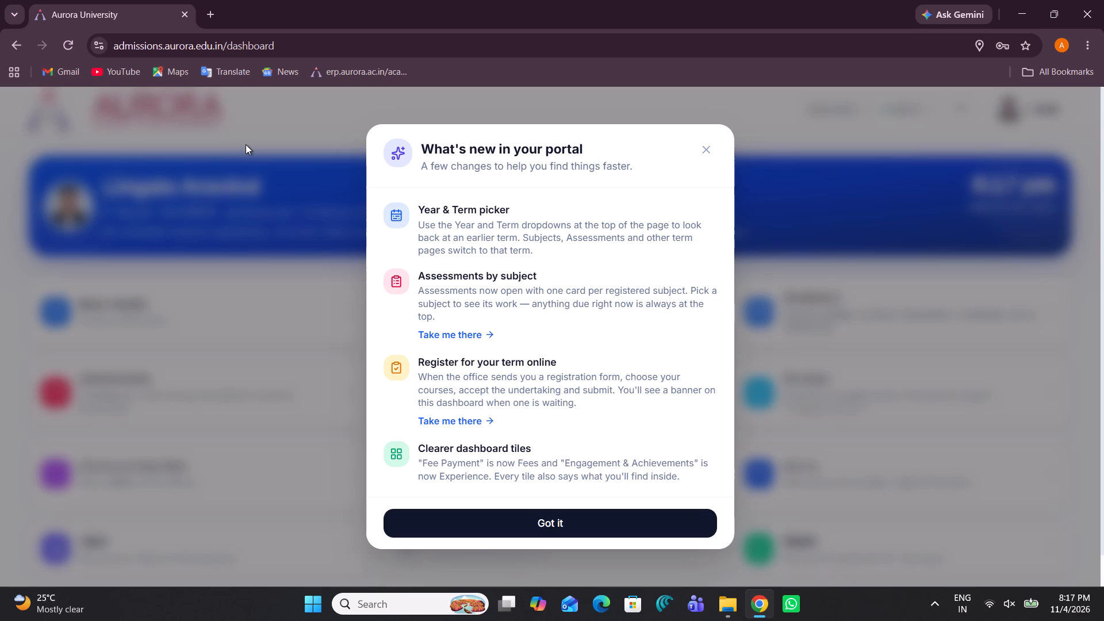
Dismiss the portal's What's new notice and open the Research And Publication Ethics assessments list.
{"action": "left_click", "coordinate": [509, 524]}
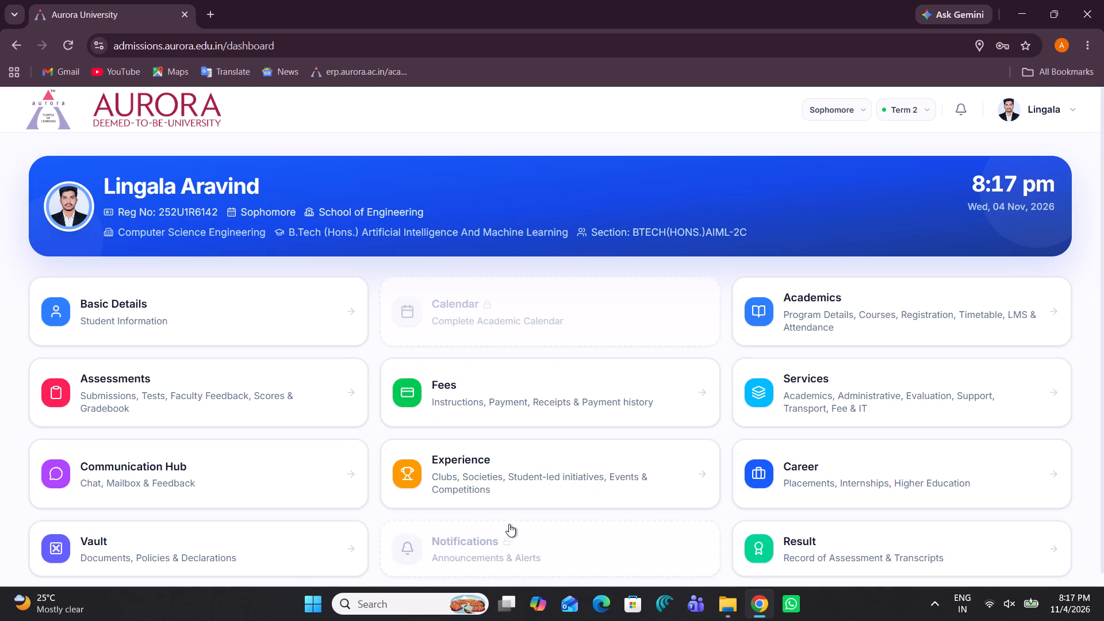
{"action": "scroll", "coordinate": [493, 416], "scroll_direction": "down", "scroll_amount": 3}
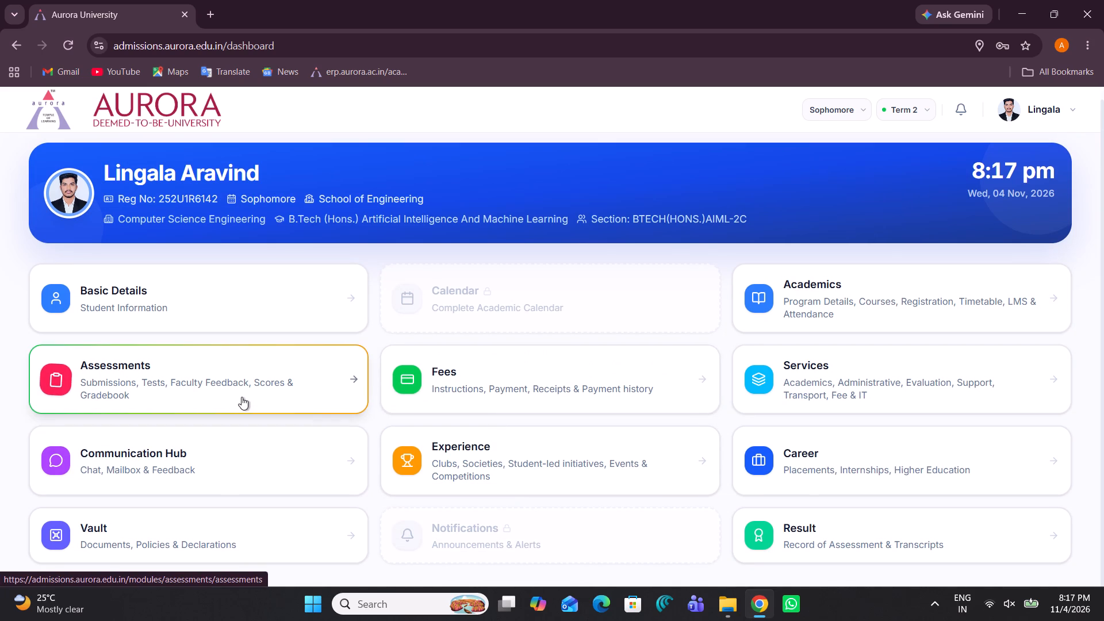
{"action": "left_click", "coordinate": [241, 397]}
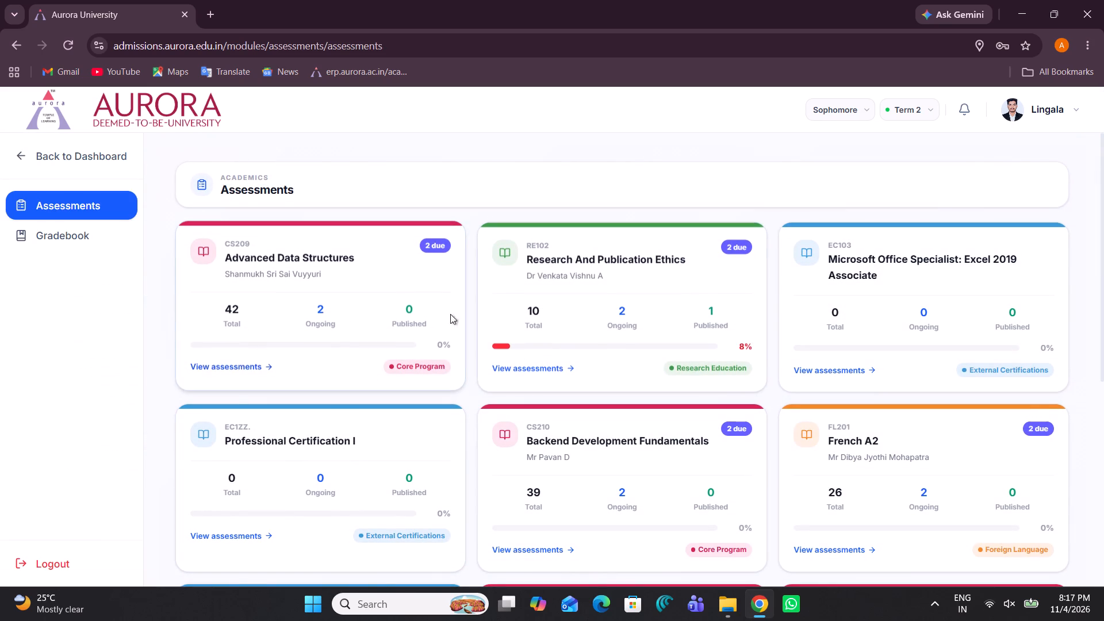
{"action": "left_click", "coordinate": [604, 340]}
{"action": "scroll", "coordinate": [811, 398], "scroll_direction": "down", "scroll_amount": 1}
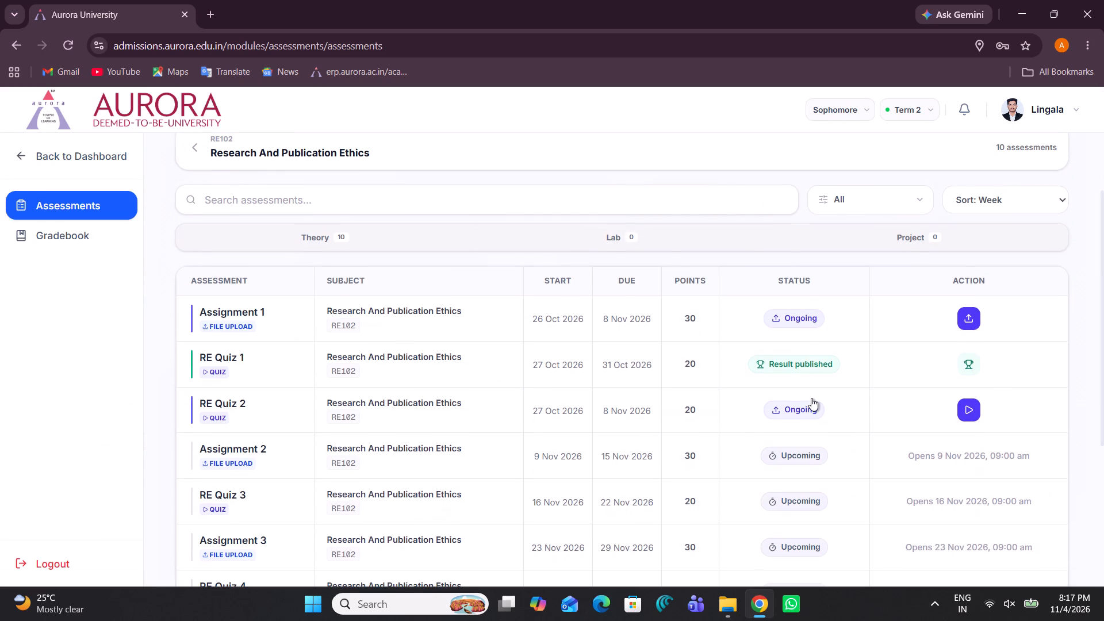
Upload the "research asigment-1" PDF from Documents, "2nd year term 2", "reasearch ethnic" as the submission for Assignment 1.
{"action": "left_click", "coordinate": [965, 309]}
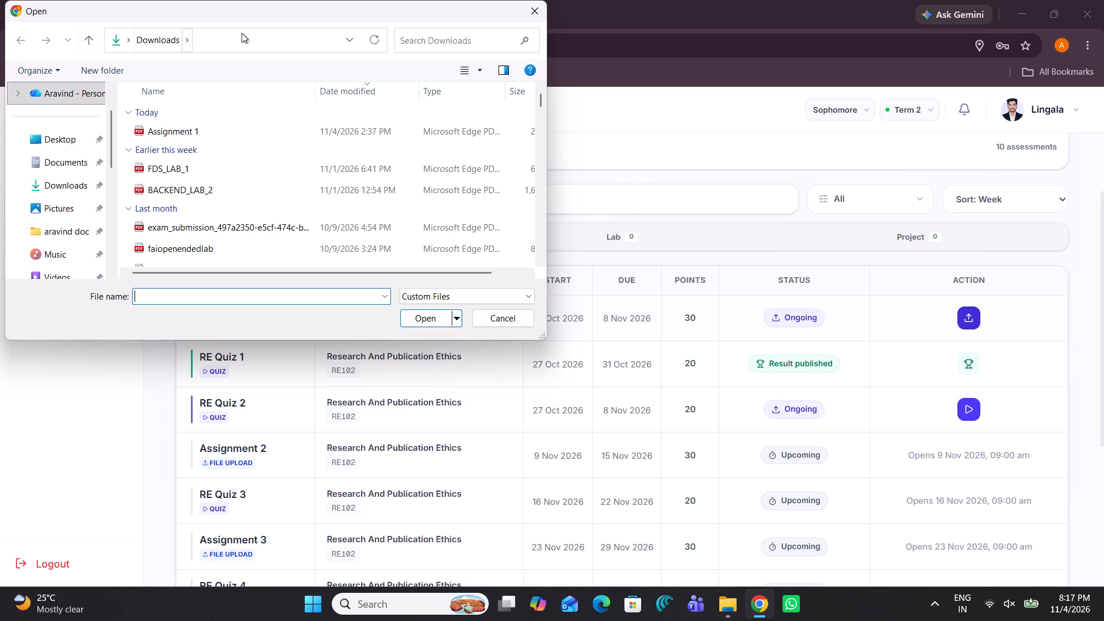
{"action": "left_click", "coordinate": [65, 168]}
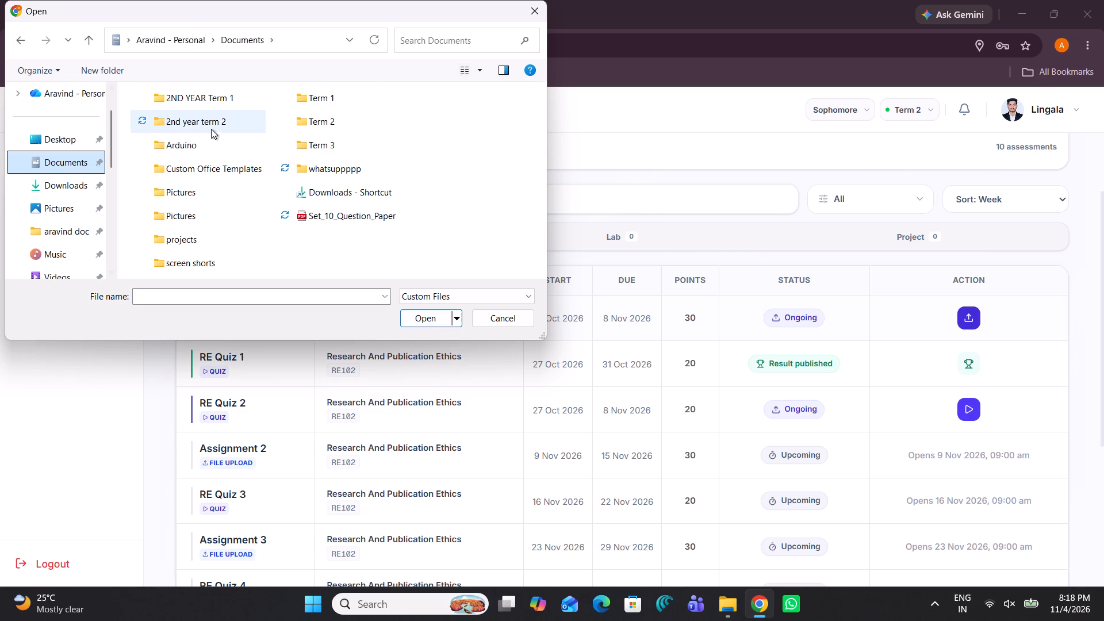
{"action": "double_click", "coordinate": [212, 124]}
{"action": "double_click", "coordinate": [205, 208]}
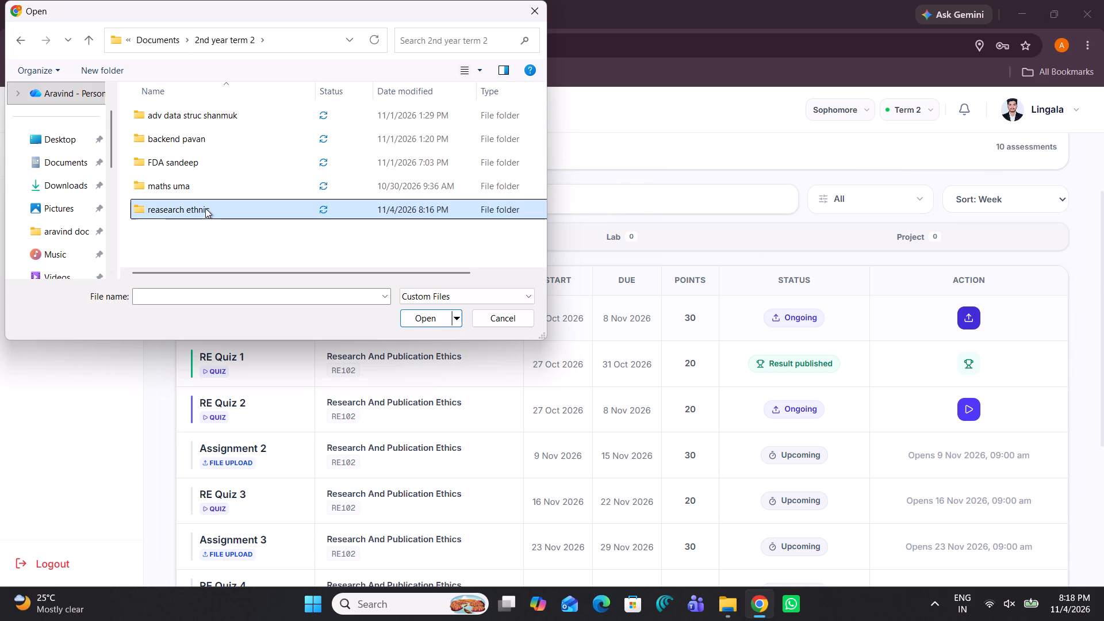
{"action": "triple_click", "coordinate": [273, 111]}
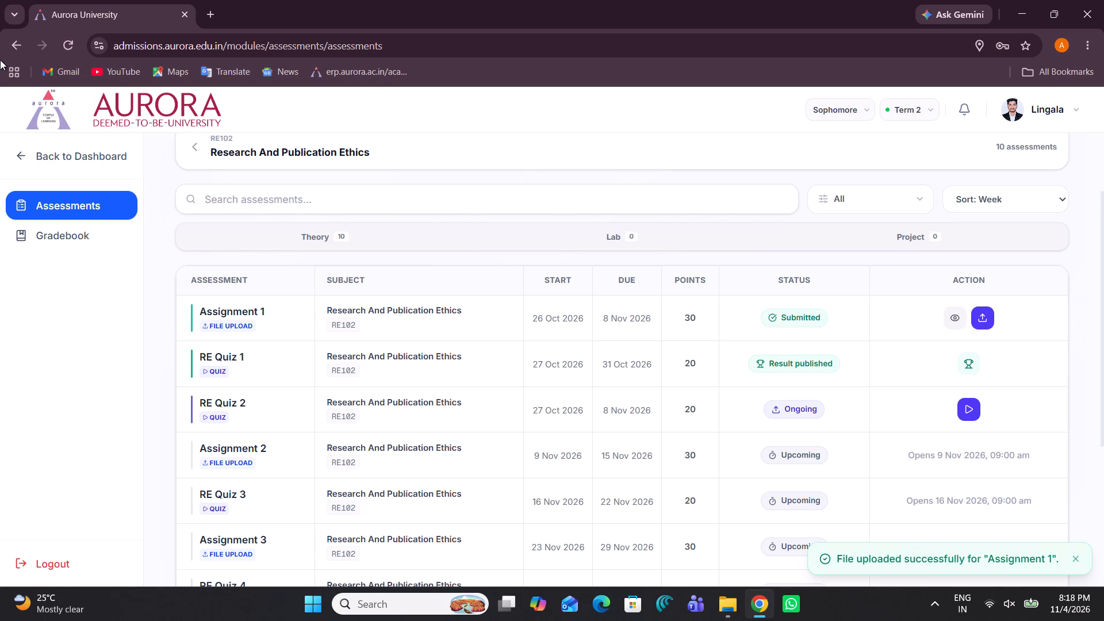
Look through the Foundations of Data Science assessments for ongoing work, and return to the subject overview.
{"action": "left_click", "coordinate": [200, 147]}
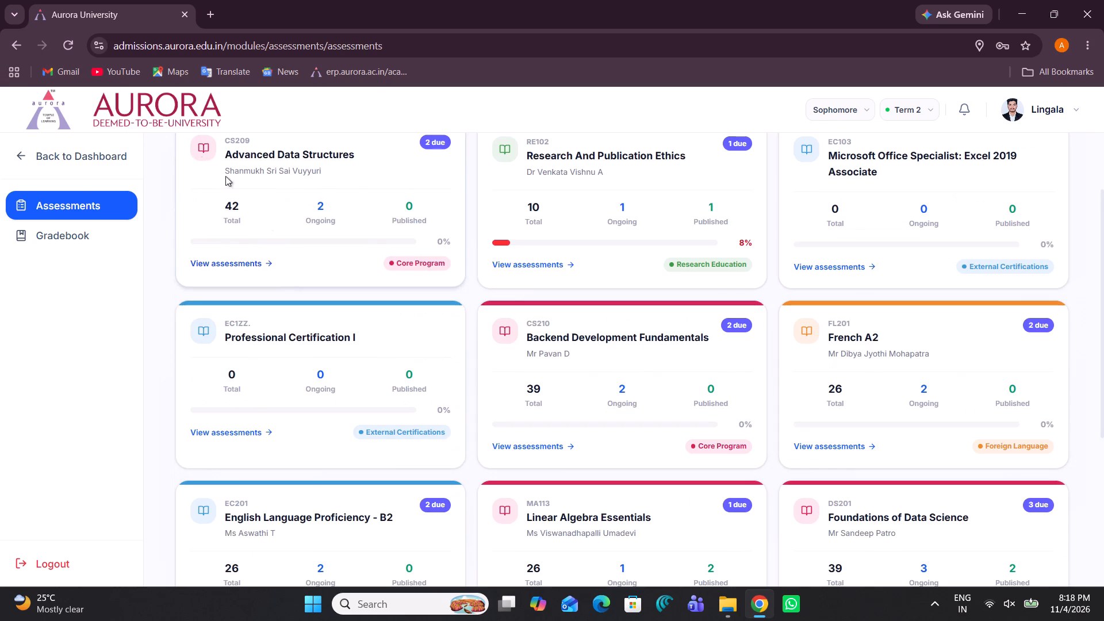
{"action": "scroll", "coordinate": [424, 392], "scroll_direction": "down", "scroll_amount": 3}
{"action": "left_click", "coordinate": [920, 331]}
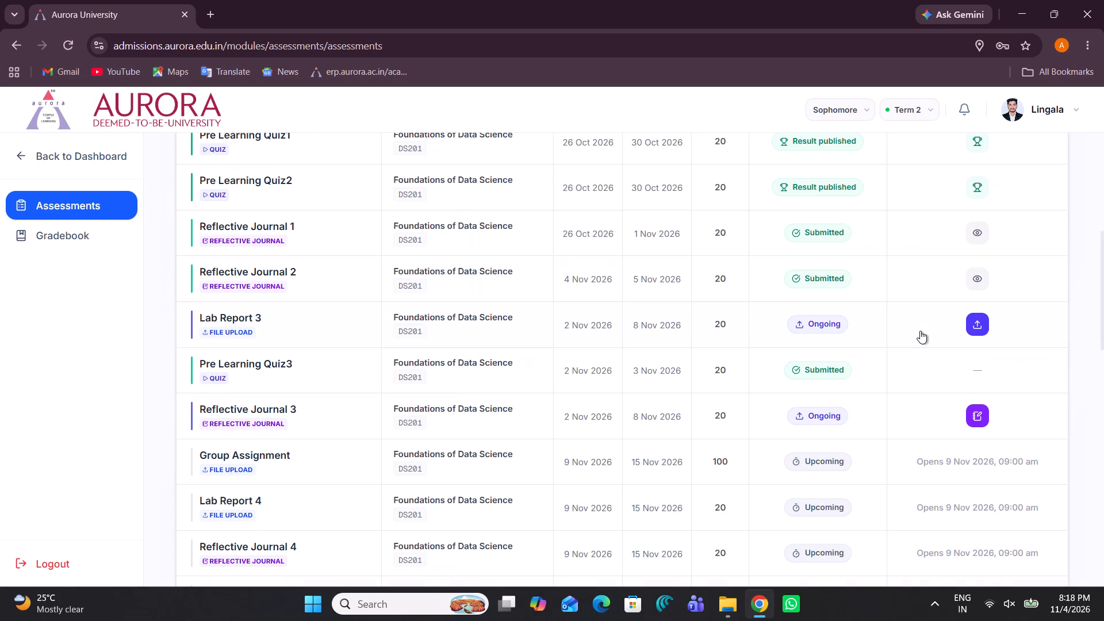
{"action": "scroll", "coordinate": [813, 352], "scroll_direction": "up", "scroll_amount": 3}
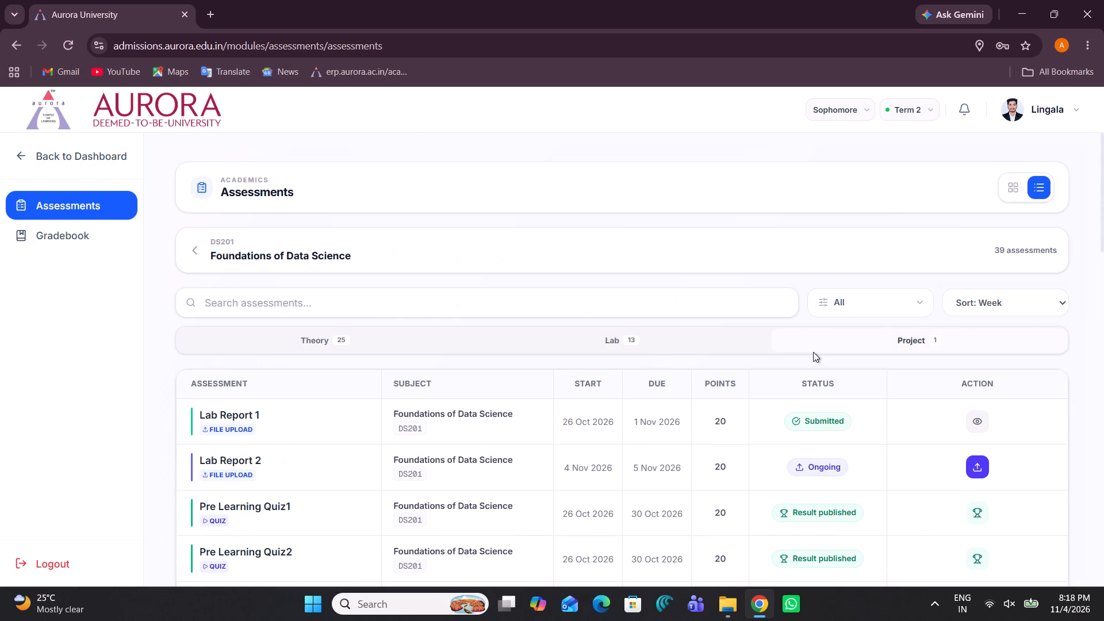
{"action": "scroll", "coordinate": [813, 352], "scroll_direction": "down", "scroll_amount": 2}
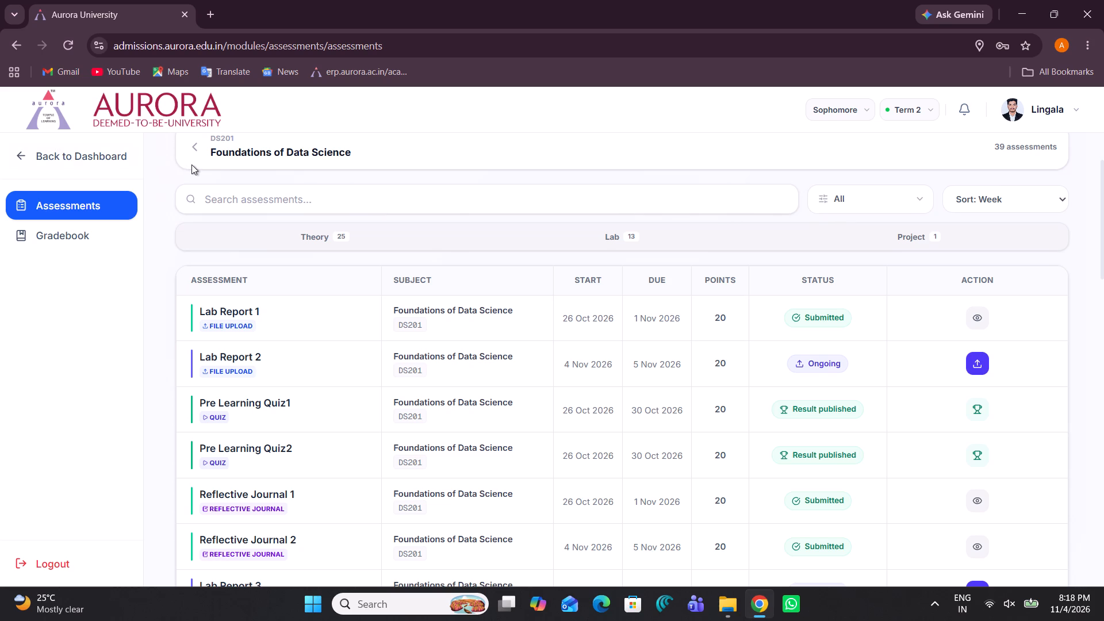
{"action": "left_click", "coordinate": [190, 148]}
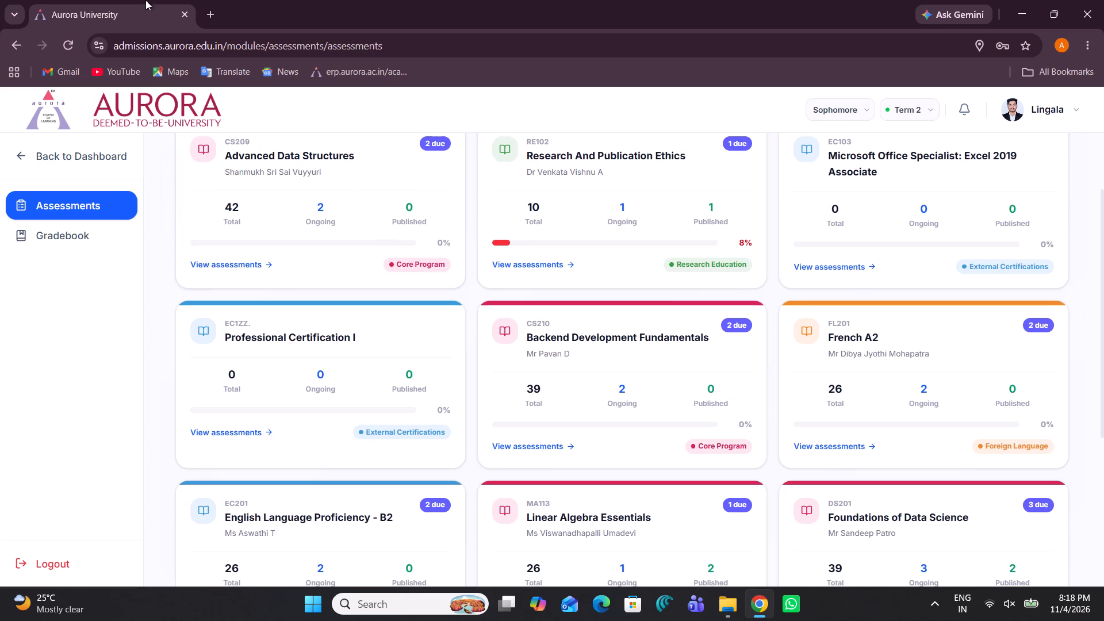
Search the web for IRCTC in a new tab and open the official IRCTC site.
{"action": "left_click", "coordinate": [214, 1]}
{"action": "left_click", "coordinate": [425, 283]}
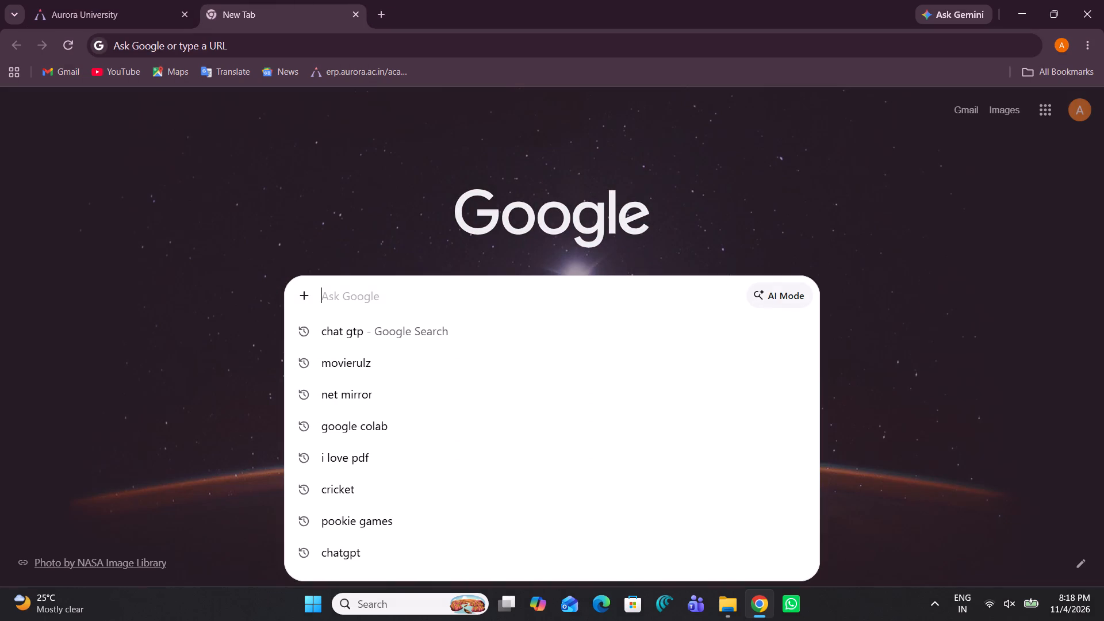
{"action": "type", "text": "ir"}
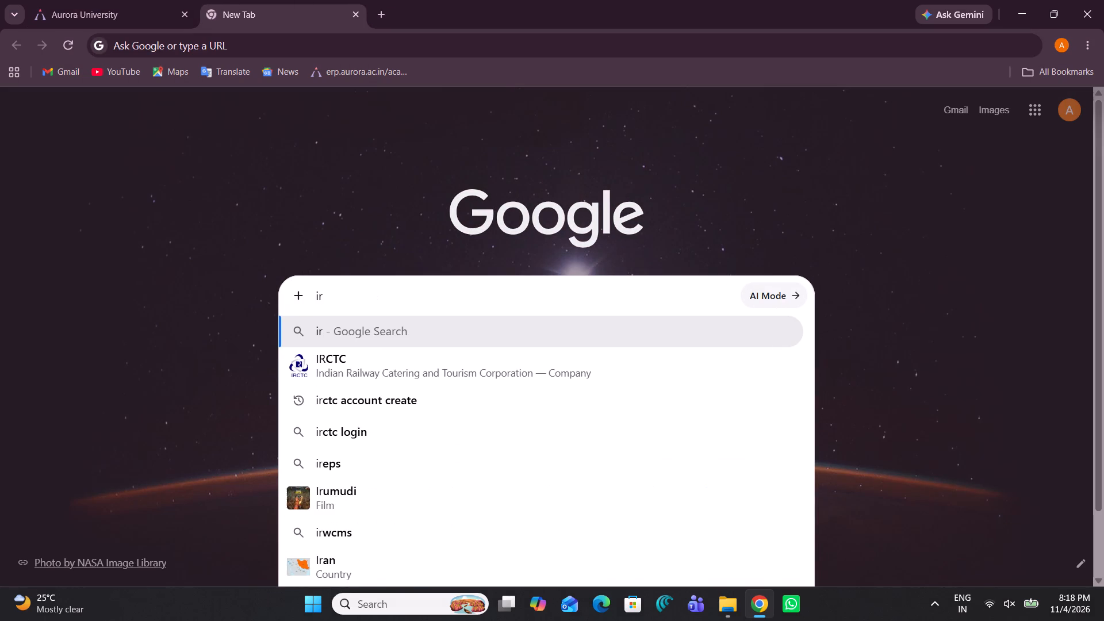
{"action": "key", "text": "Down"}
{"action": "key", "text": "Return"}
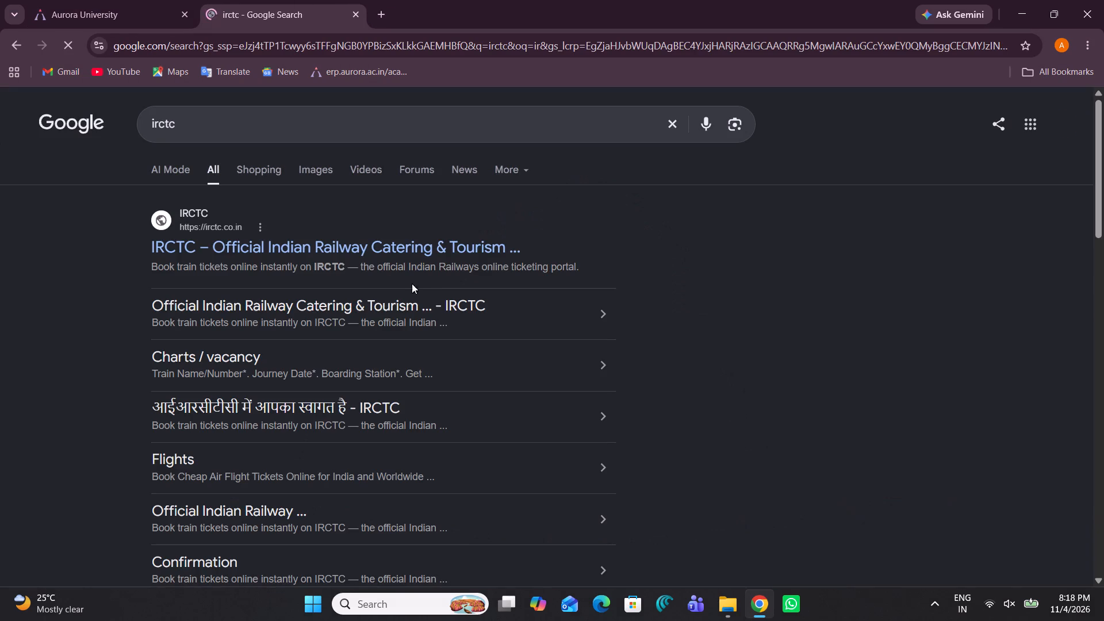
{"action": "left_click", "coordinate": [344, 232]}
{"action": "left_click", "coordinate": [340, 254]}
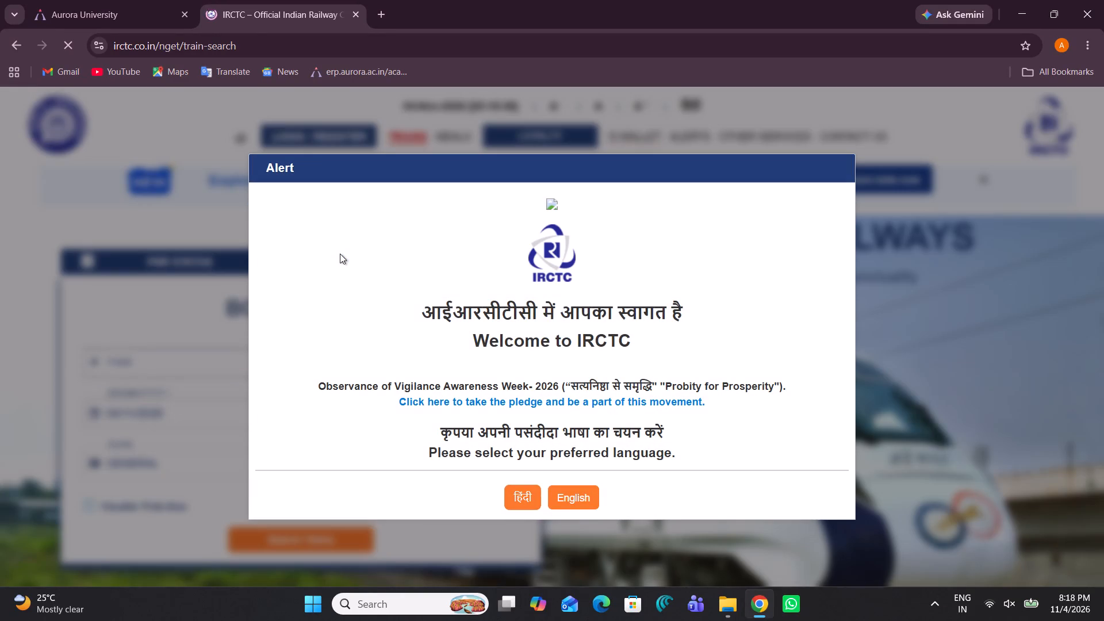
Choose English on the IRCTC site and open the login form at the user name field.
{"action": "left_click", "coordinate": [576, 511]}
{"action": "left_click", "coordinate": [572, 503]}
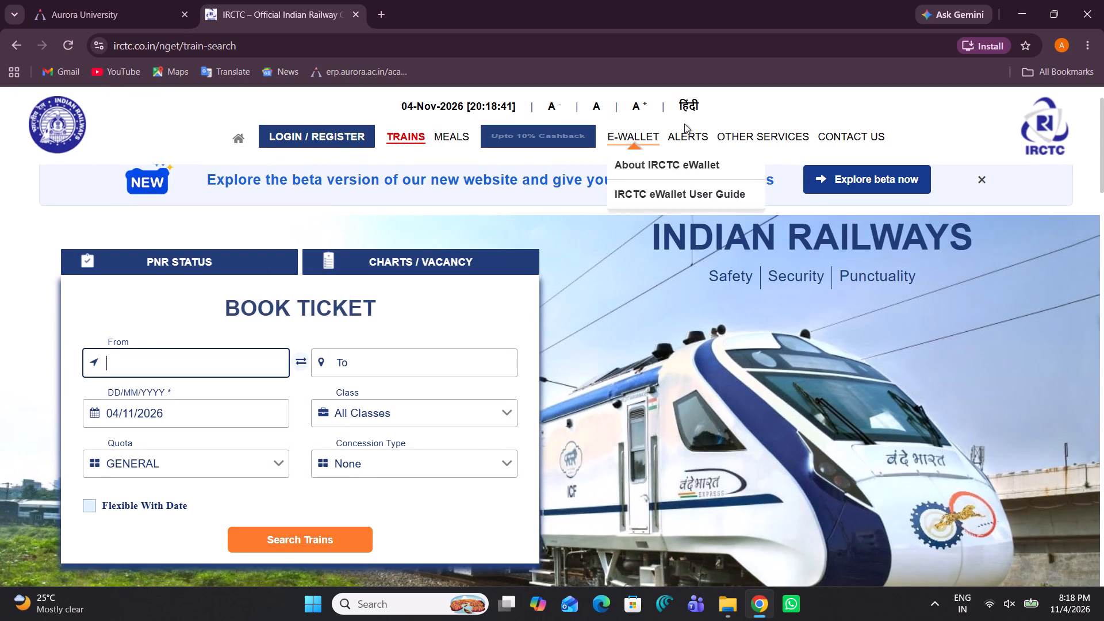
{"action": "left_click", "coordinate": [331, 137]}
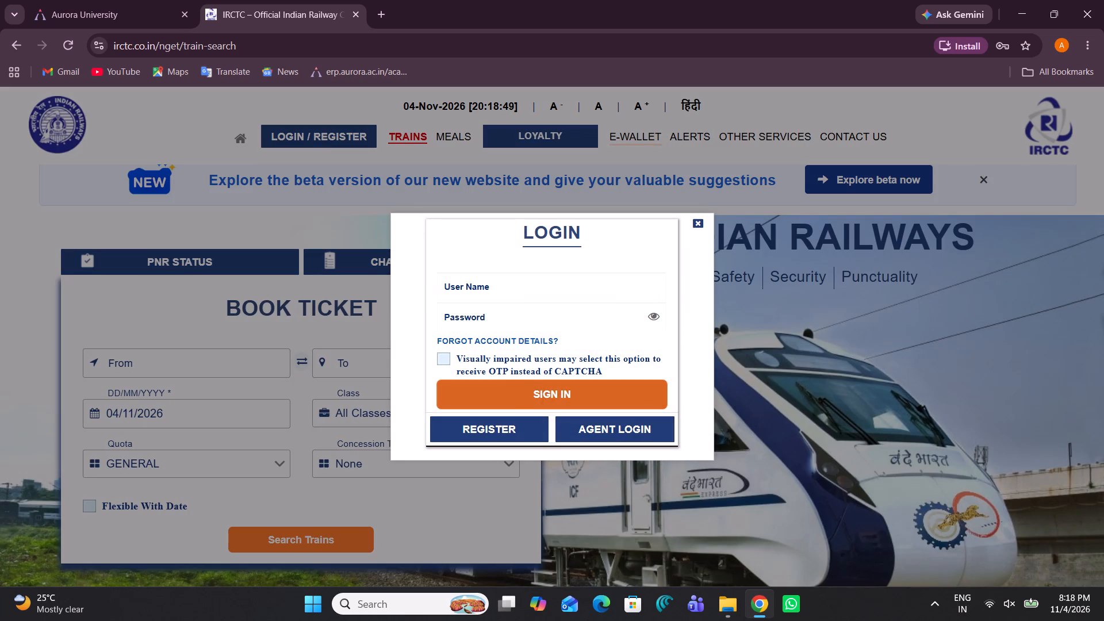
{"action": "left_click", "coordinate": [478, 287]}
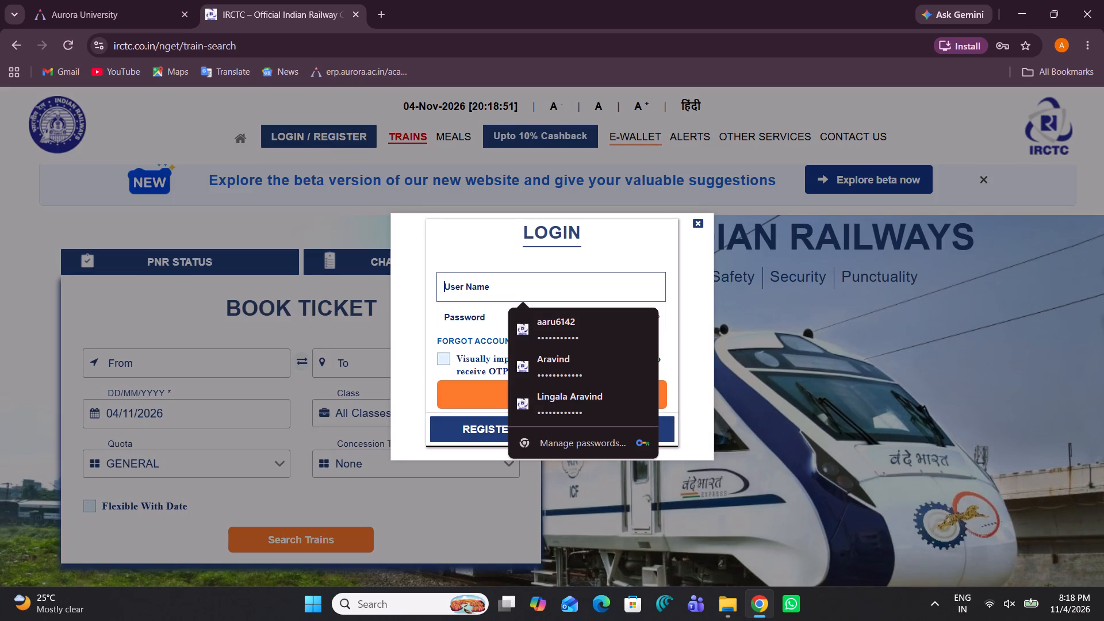
Close the Chrome window and the File Explorer window showing the "reasearch ethnic" folder.
{"action": "left_click", "coordinate": [1103, 0]}
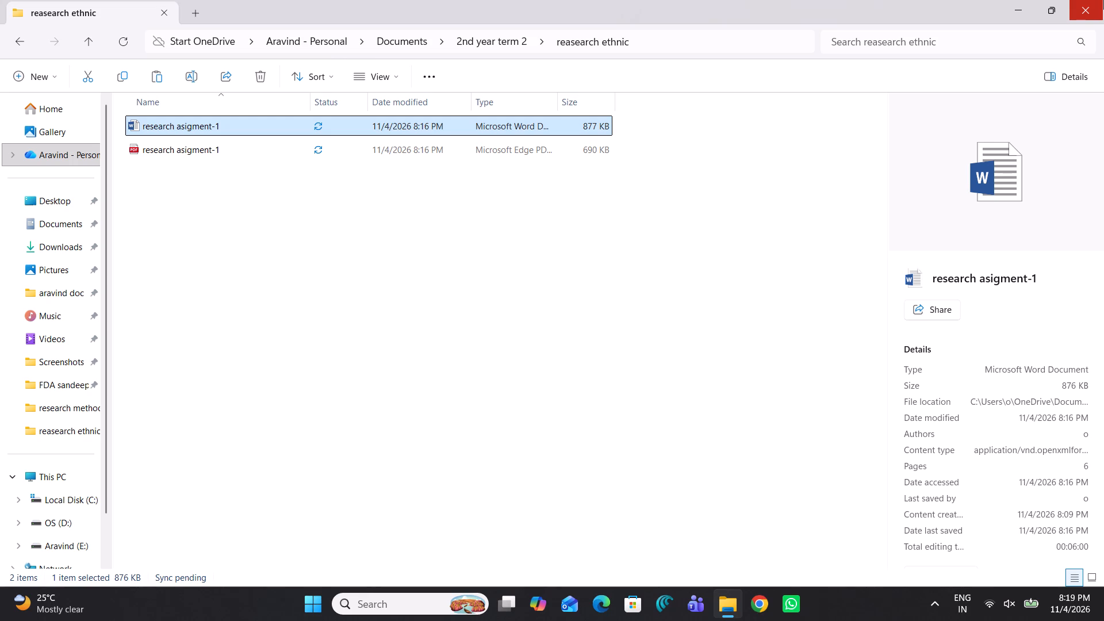
{"action": "left_click", "coordinate": [1103, 0]}
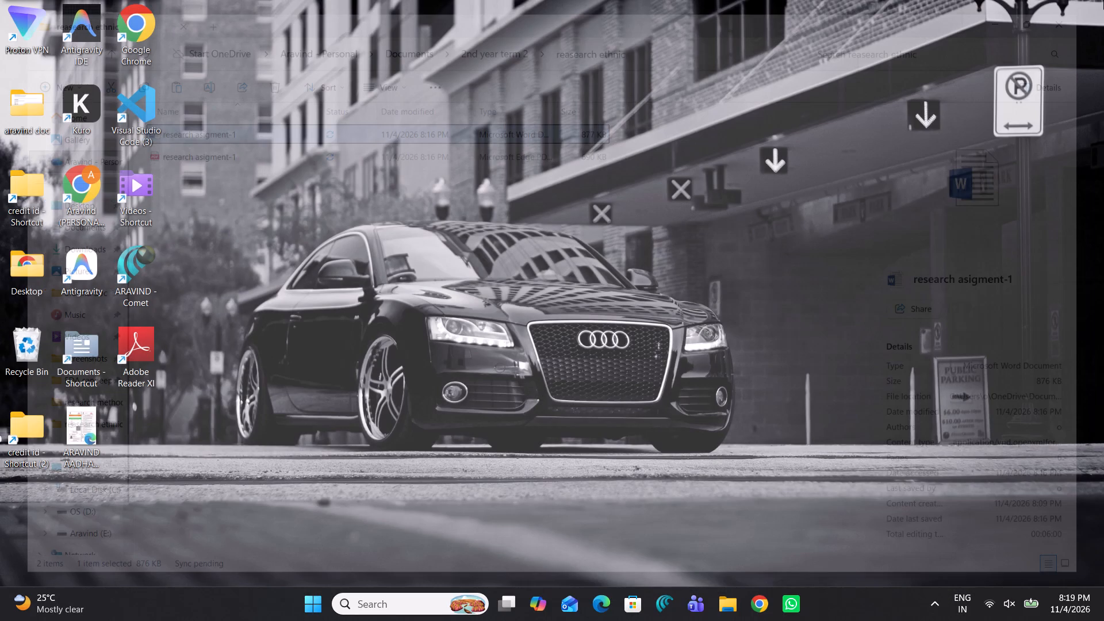
Bring up the Windows shut-down dialog from the desktop.
{"action": "key", "text": "alt+F4"}
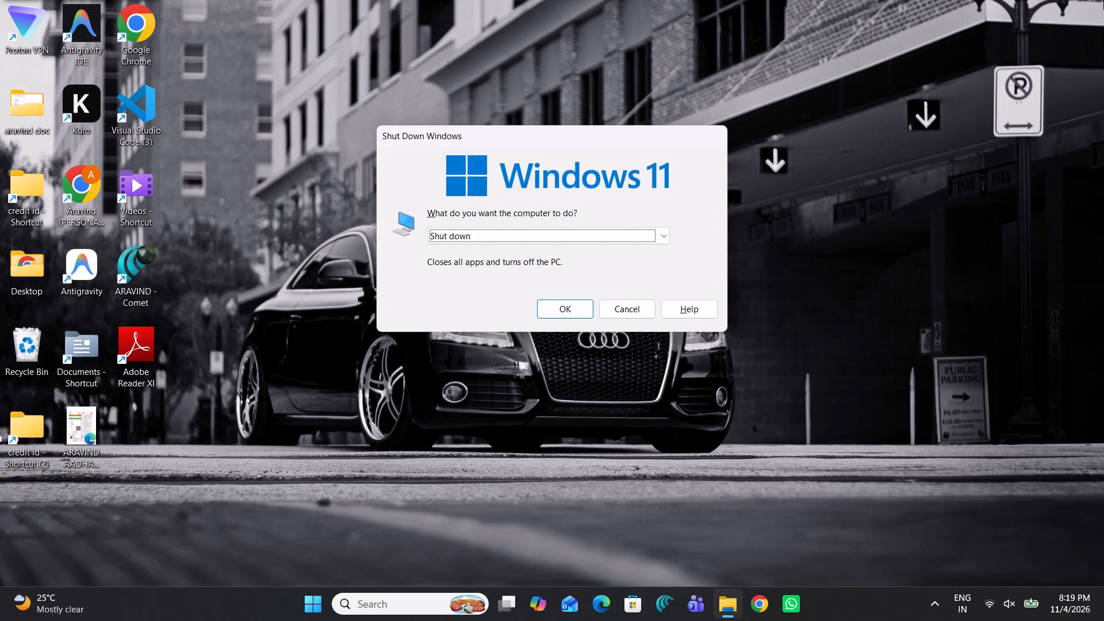